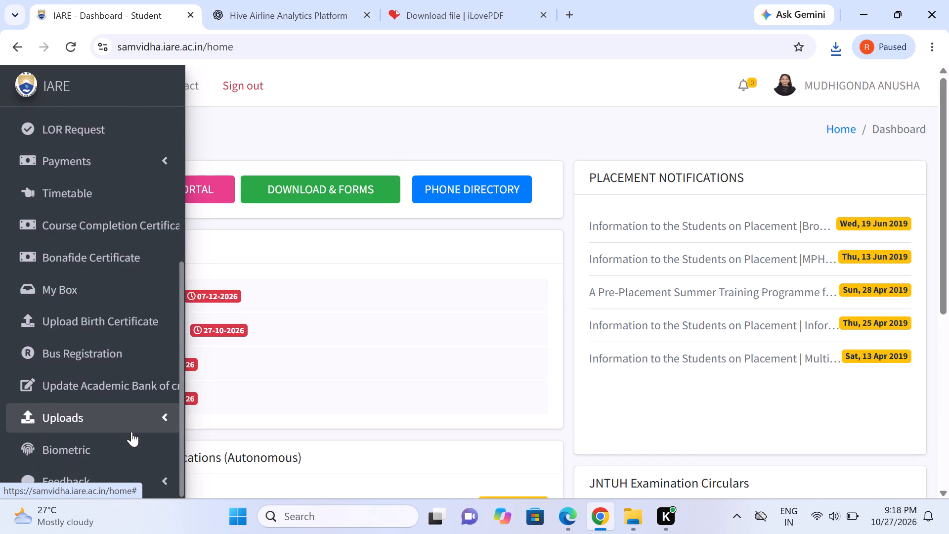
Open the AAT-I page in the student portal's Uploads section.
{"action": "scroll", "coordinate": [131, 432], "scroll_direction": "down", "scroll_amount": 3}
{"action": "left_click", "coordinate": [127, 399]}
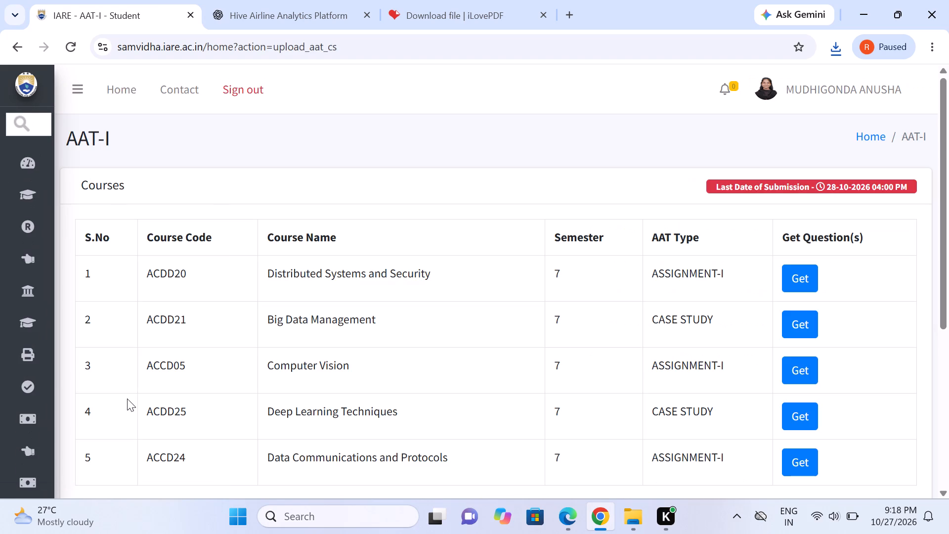
Open the AAT-II page in the student portal's Uploads section.
{"action": "scroll", "coordinate": [102, 434], "scroll_direction": "down", "scroll_amount": 3}
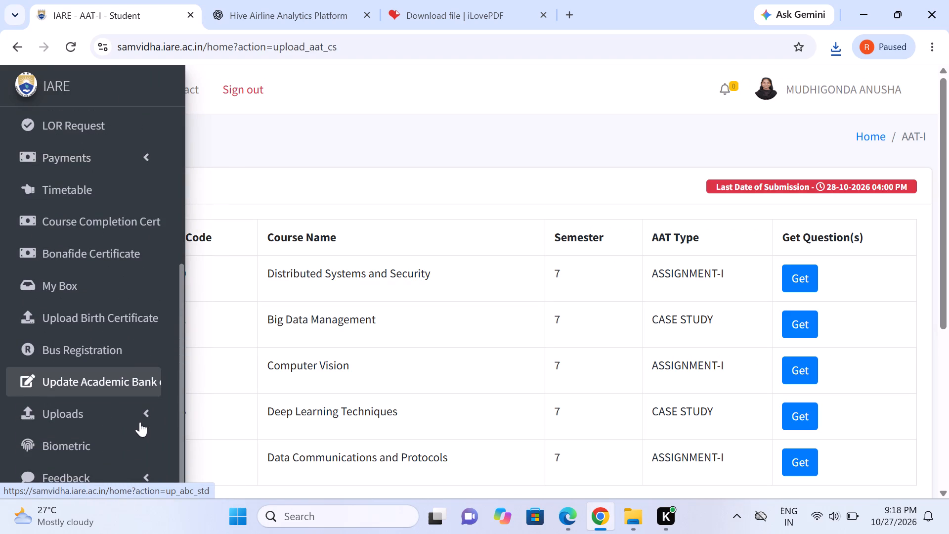
{"action": "left_click", "coordinate": [140, 422]}
{"action": "scroll", "coordinate": [140, 422], "scroll_direction": "down", "scroll_amount": 3}
{"action": "left_click", "coordinate": [132, 381]}
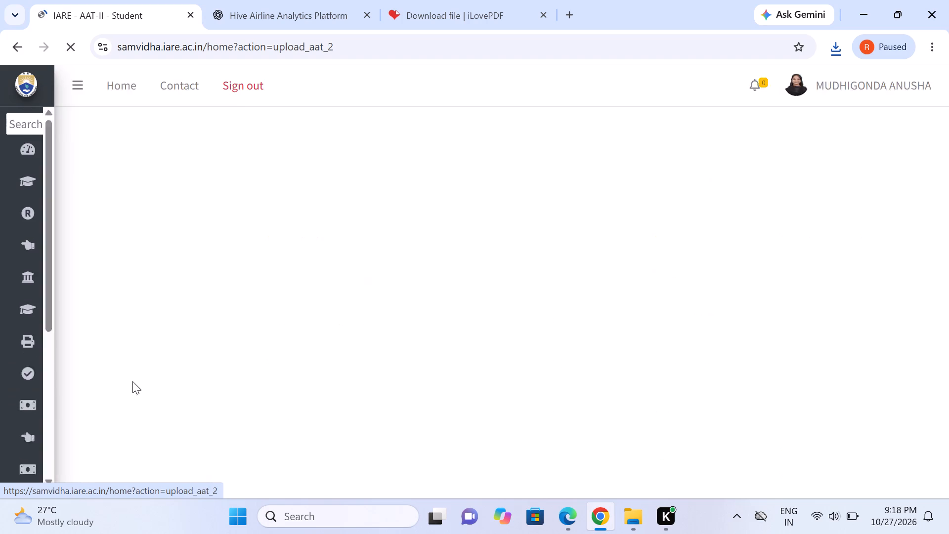
Get the AAT-II question for the Big Data Management course (ACDD21) and go to its assignment upload area.
{"action": "left_click", "coordinate": [788, 320]}
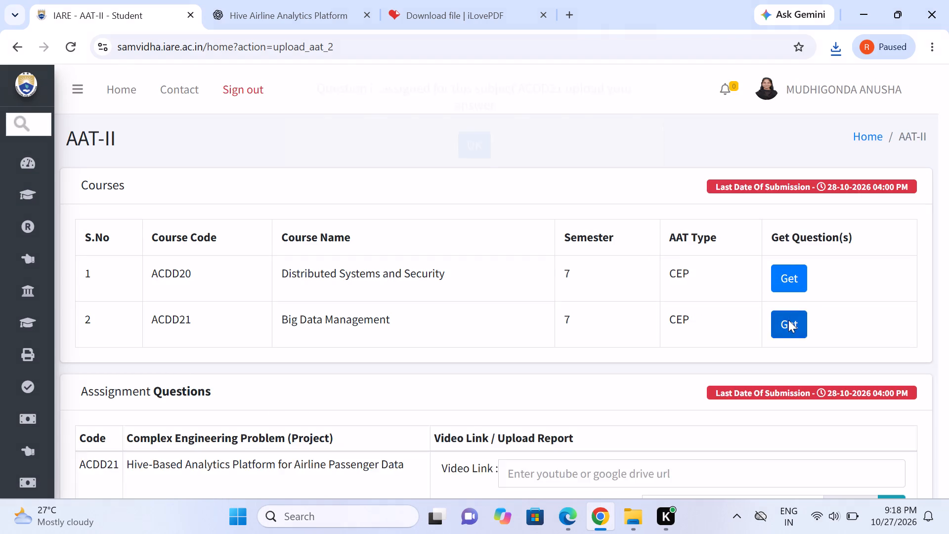
{"action": "left_click", "coordinate": [462, 376]}
{"action": "scroll", "coordinate": [560, 432], "scroll_direction": "down", "scroll_amount": 1}
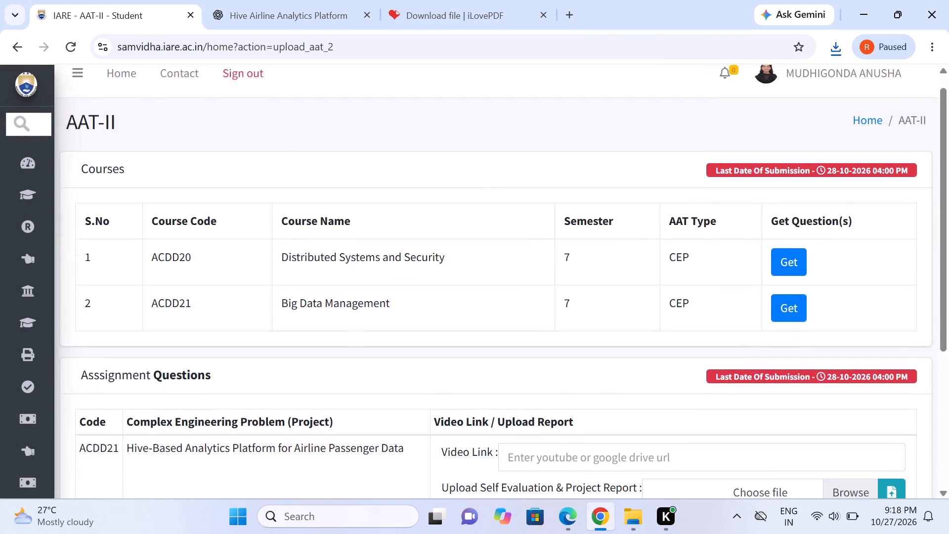
Attach the PDF BDM AAT 2-1-12-1-10_merged from Downloads as the ACDD21 self evaluation and project report.
{"action": "scroll", "coordinate": [560, 432], "scroll_direction": "down", "scroll_amount": 1}
{"action": "left_click", "coordinate": [667, 463]}
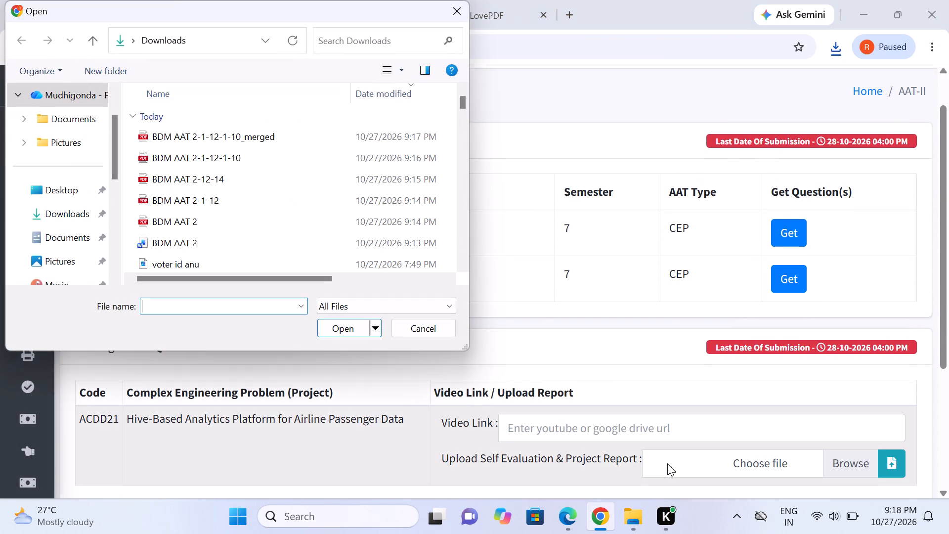
{"action": "left_click", "coordinate": [315, 142]}
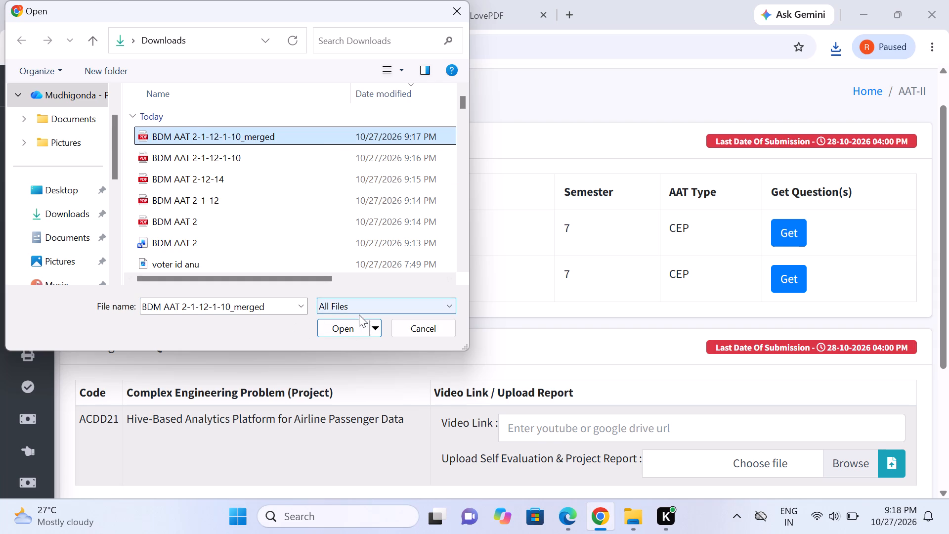
{"action": "left_click", "coordinate": [346, 325]}
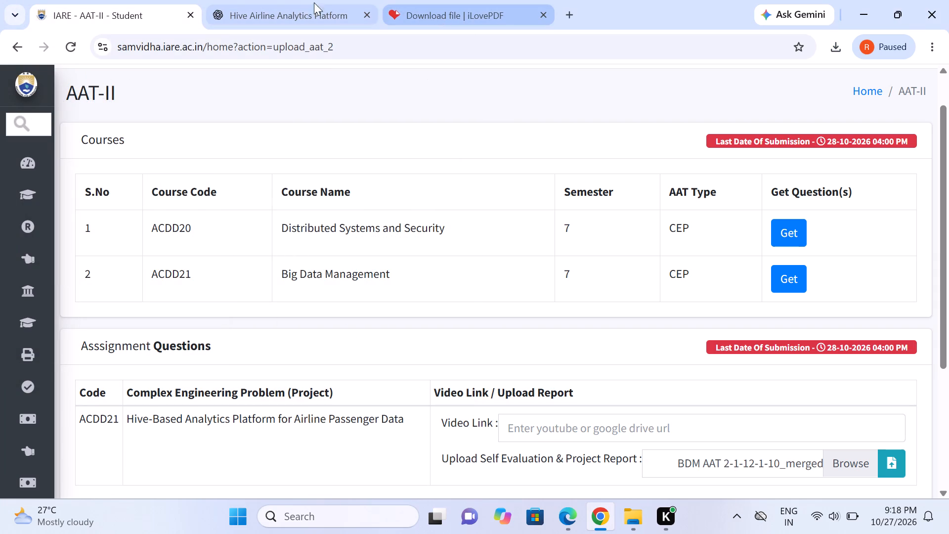
Open a new blank browser tab alongside the AAT-II page.
{"action": "left_click", "coordinate": [573, 13]}
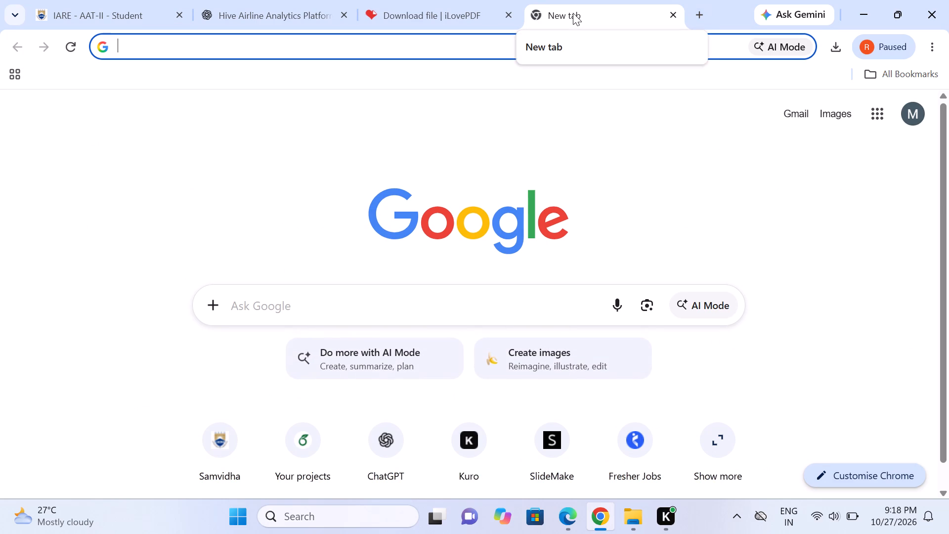
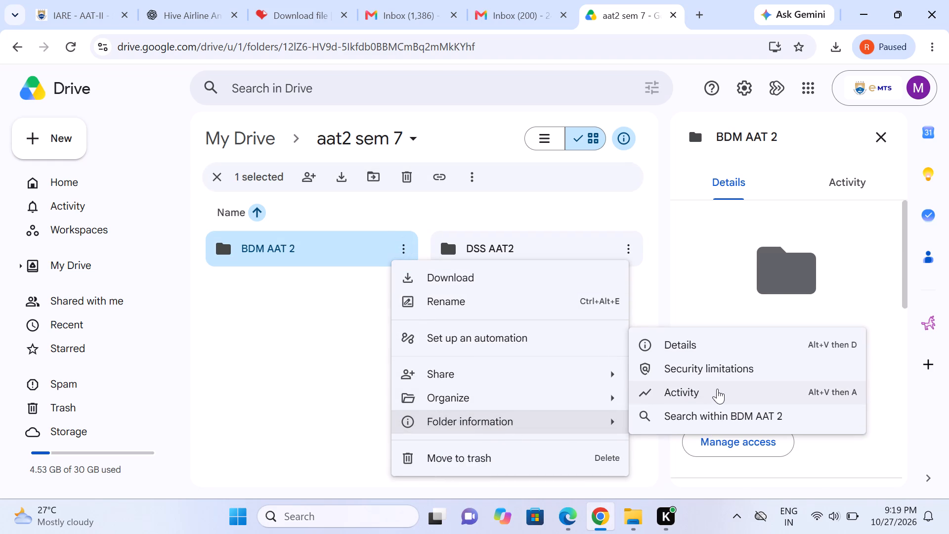
Copy the sharing link of the BDM AAT 2 folder inside the aat2 sem 7 folder.
{"action": "left_click", "coordinate": [346, 344]}
{"action": "left_click", "coordinate": [405, 246]}
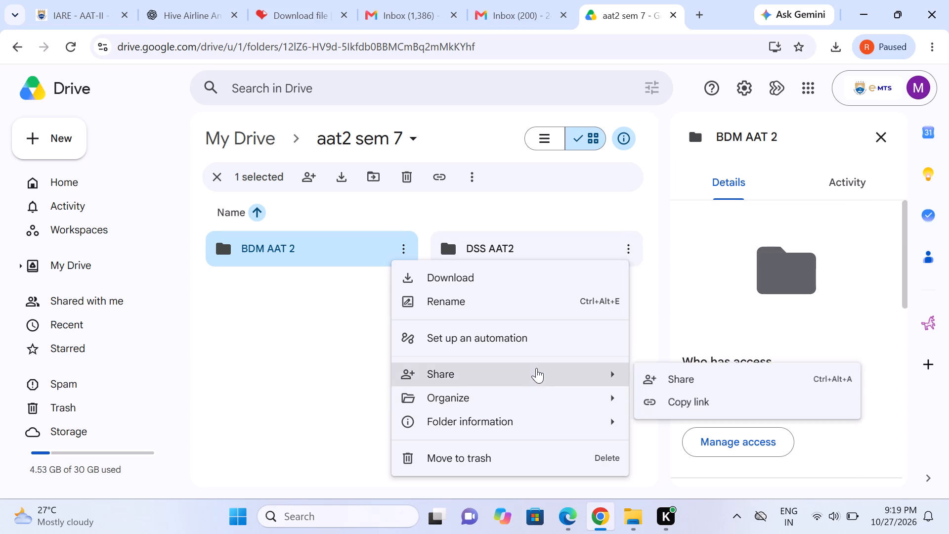
{"action": "left_click", "coordinate": [686, 404]}
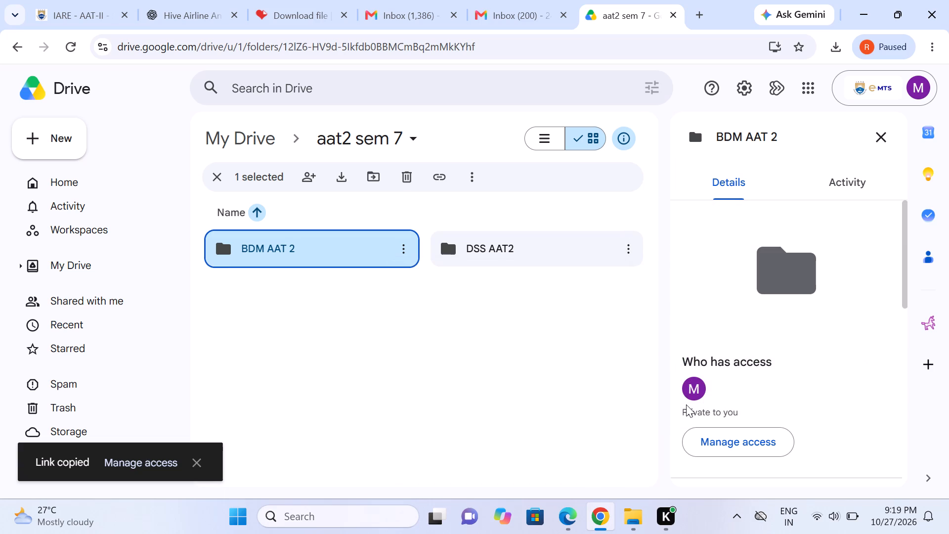
{"action": "left_click", "coordinate": [622, 517]}
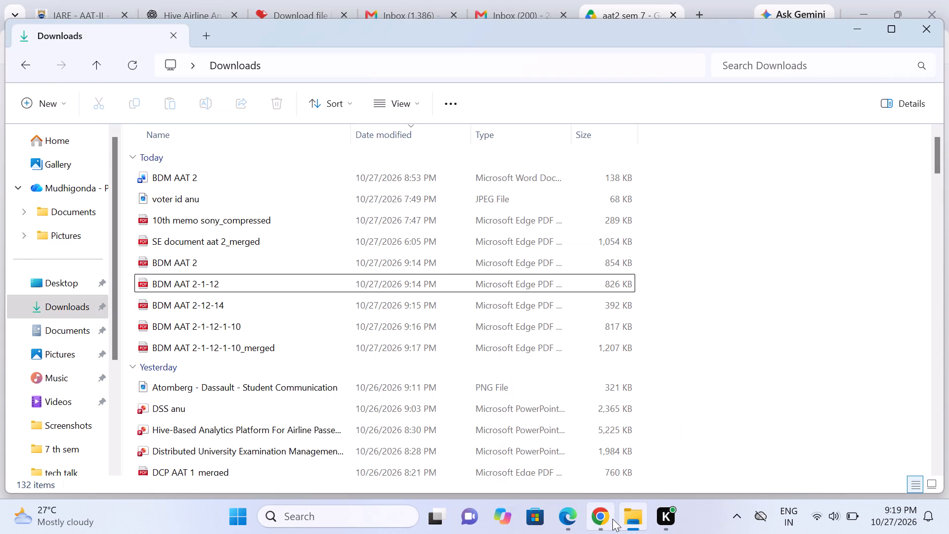
{"action": "left_click", "coordinate": [612, 519]}
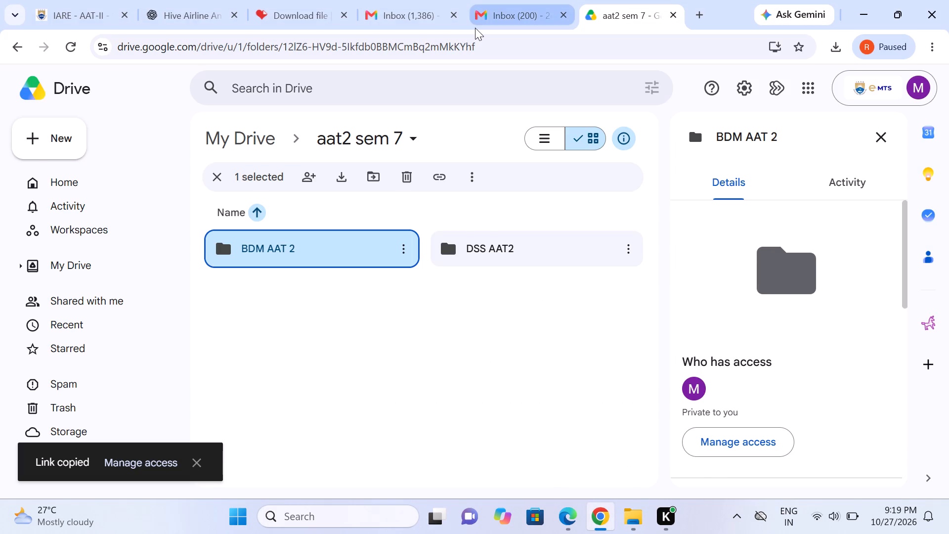
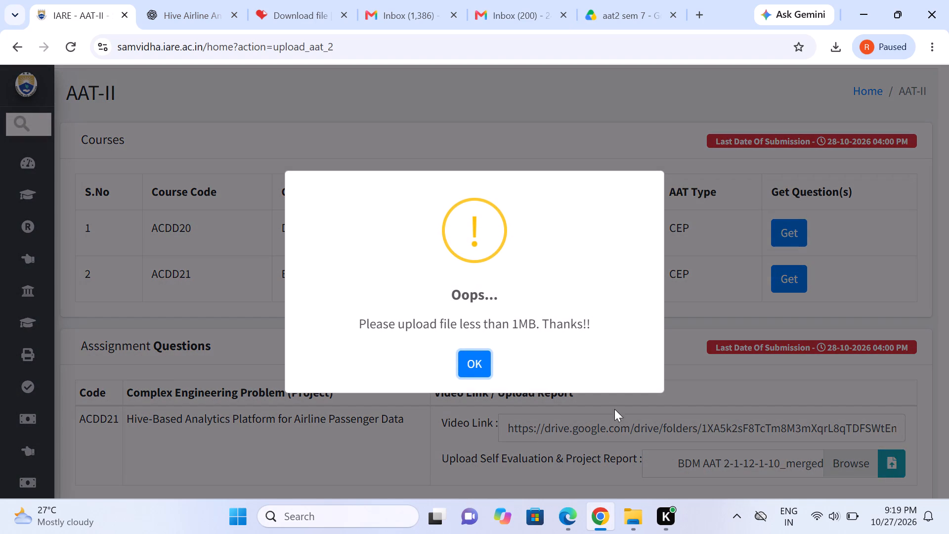
Dismiss the upload size alert to return to the ACDD21 assignment upload form on the AAT-II page.
{"action": "left_click", "coordinate": [474, 355]}
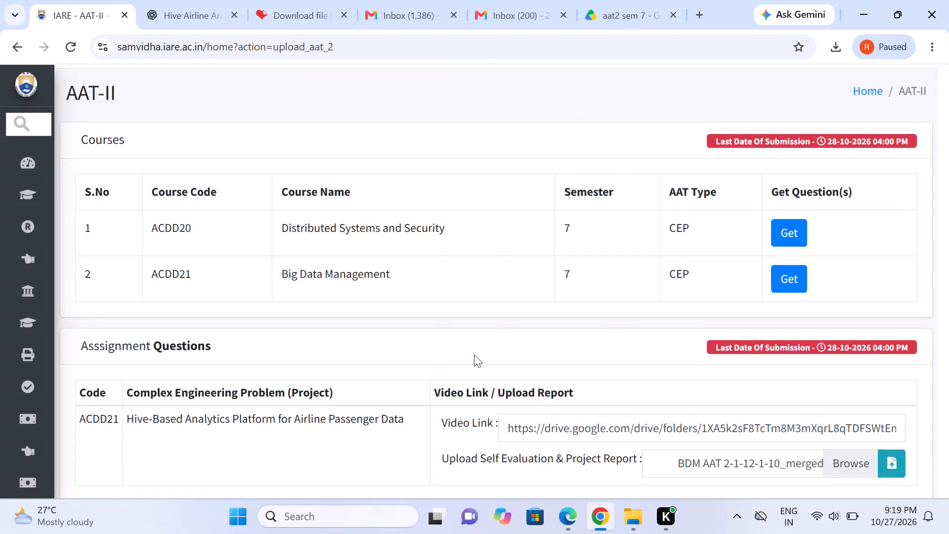
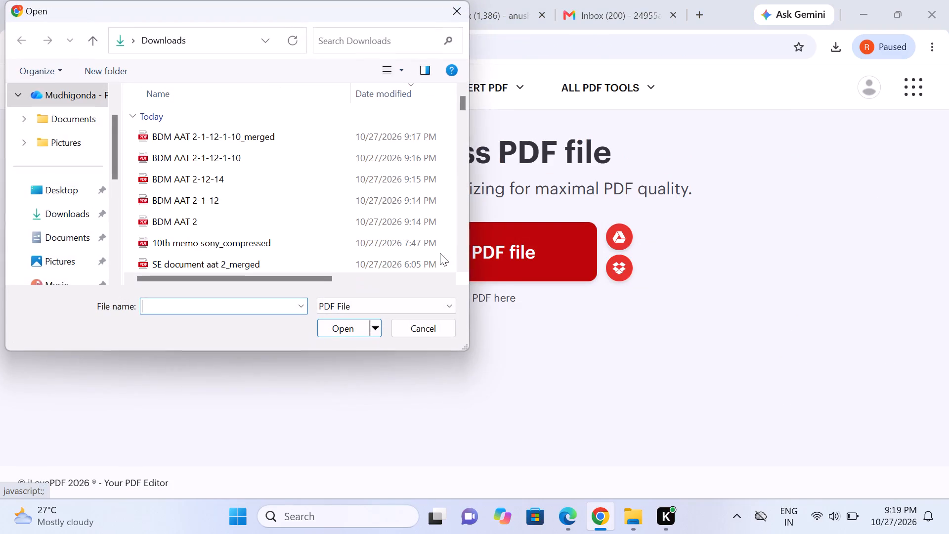
Compress the BDM AAT 2-1-12-1-10_merged PDF using the recommended compression level.
{"action": "left_click", "coordinate": [289, 137]}
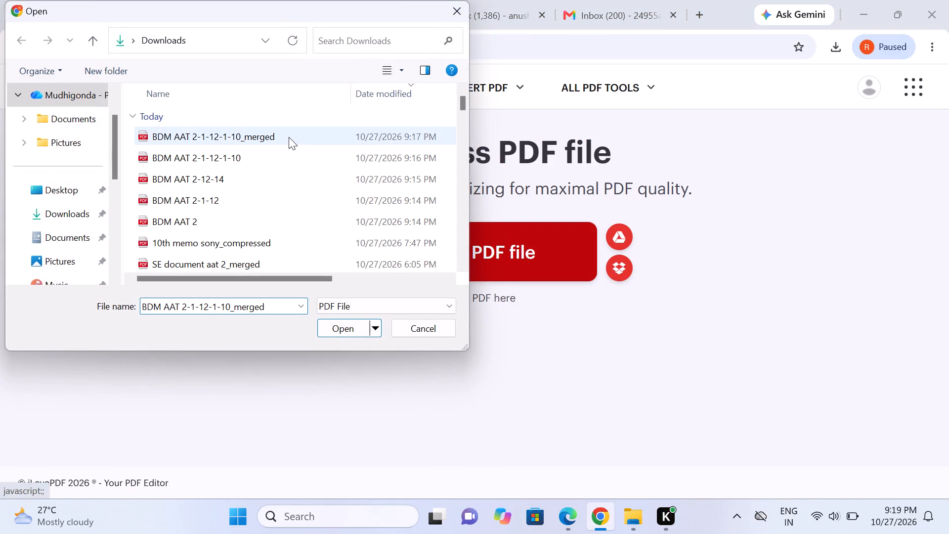
{"action": "left_click", "coordinate": [339, 330]}
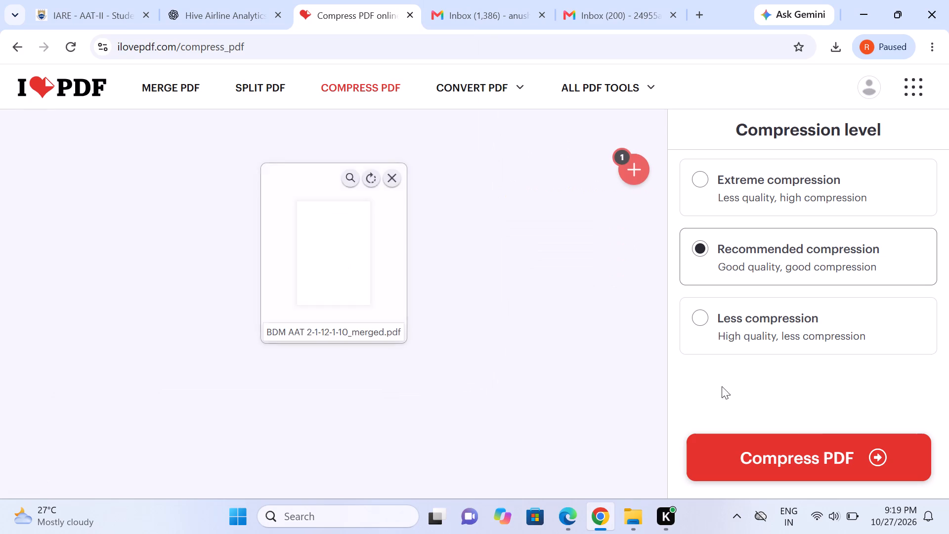
{"action": "left_click", "coordinate": [830, 457]}
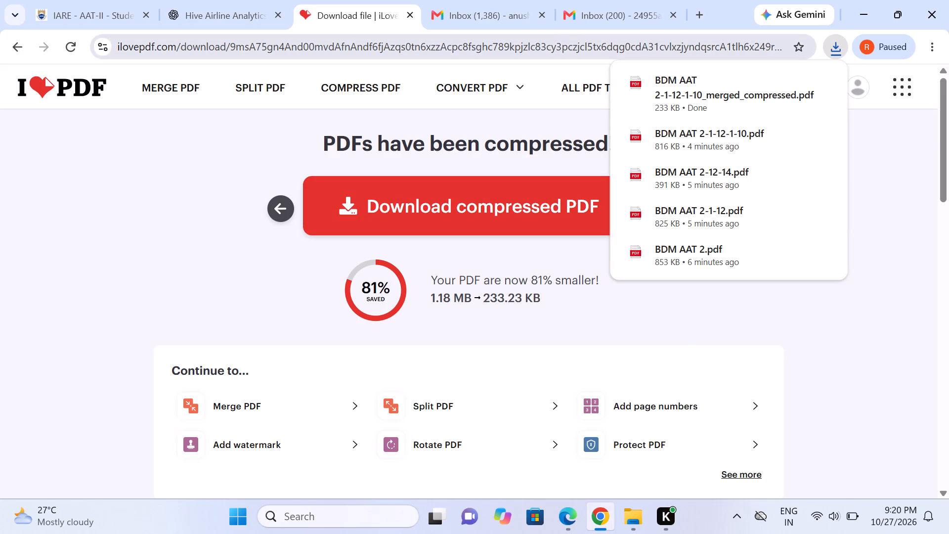
On the portal's AAT-II page, replace the ACDD21 report file with BDM AAT 2-1-12-1-10_merged_compressed and submit it.
{"action": "left_click", "coordinate": [226, 0]}
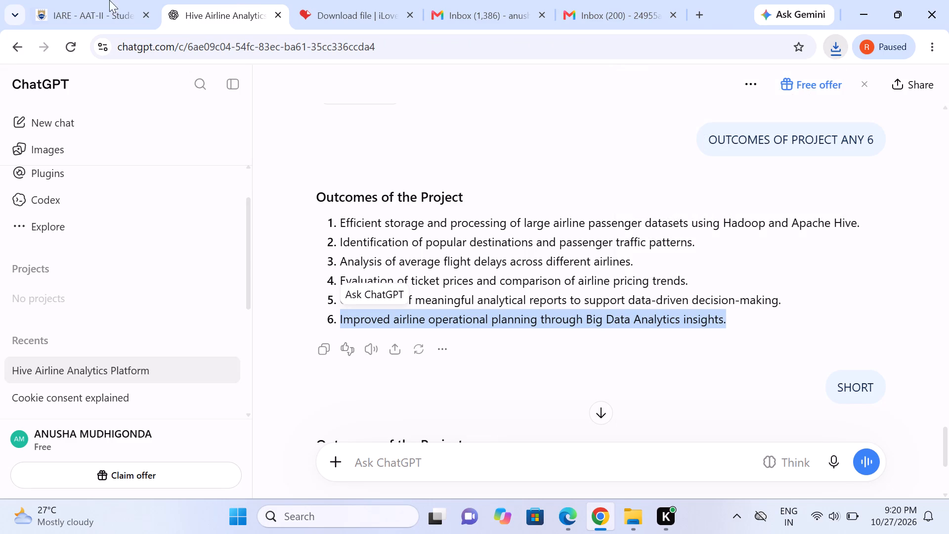
{"action": "left_click", "coordinate": [45, 0]}
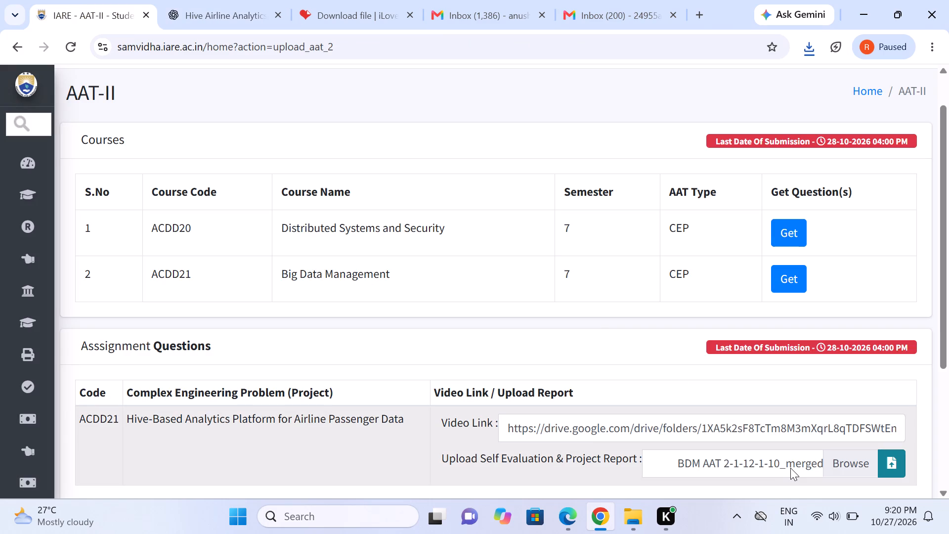
{"action": "left_click", "coordinate": [790, 468]}
{"action": "left_click", "coordinate": [329, 141]}
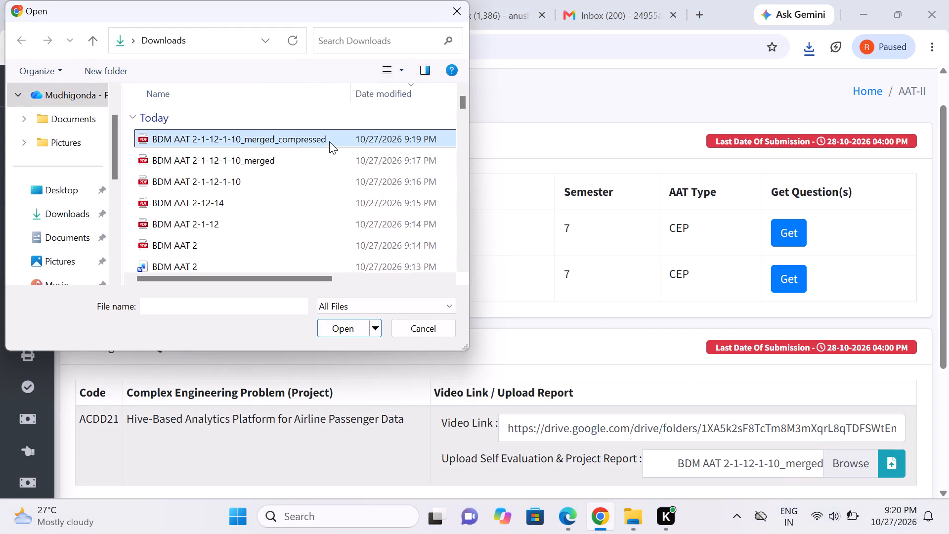
{"action": "left_click", "coordinate": [344, 329]}
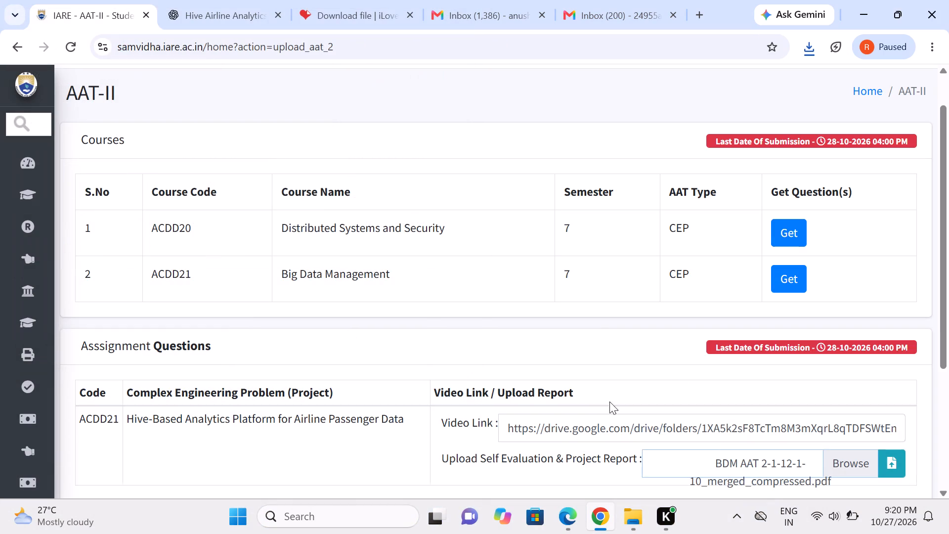
{"action": "left_click", "coordinate": [890, 460]}
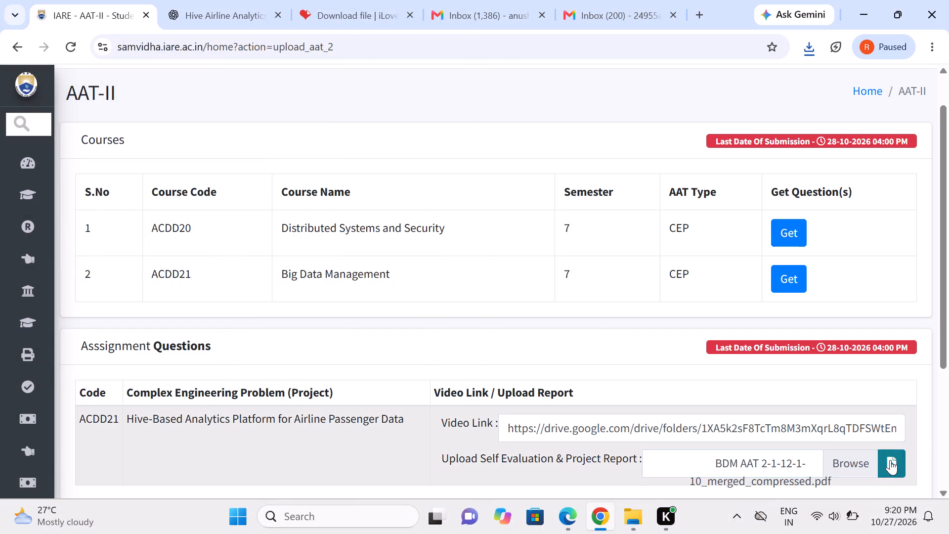
{"action": "left_click", "coordinate": [476, 359]}
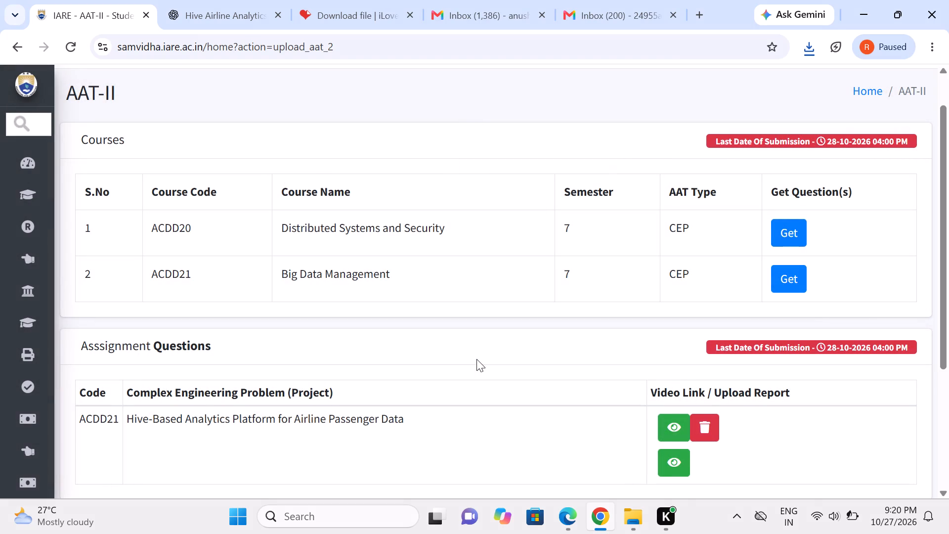
Review the uploaded ACDD21 report PDF, from the self-assessment form through the project sections to the key takeaways.
{"action": "left_click", "coordinate": [677, 464]}
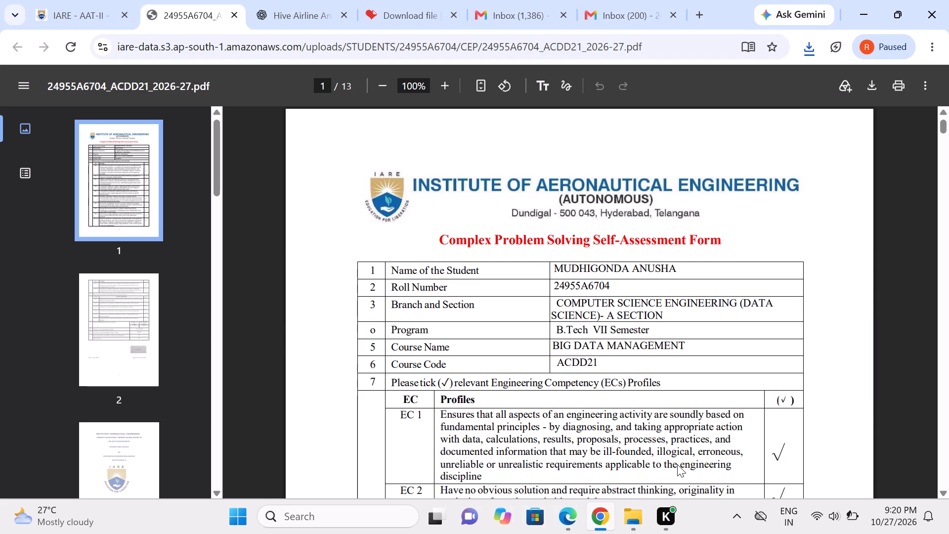
{"action": "scroll", "coordinate": [667, 453], "scroll_direction": "down", "scroll_amount": 7}
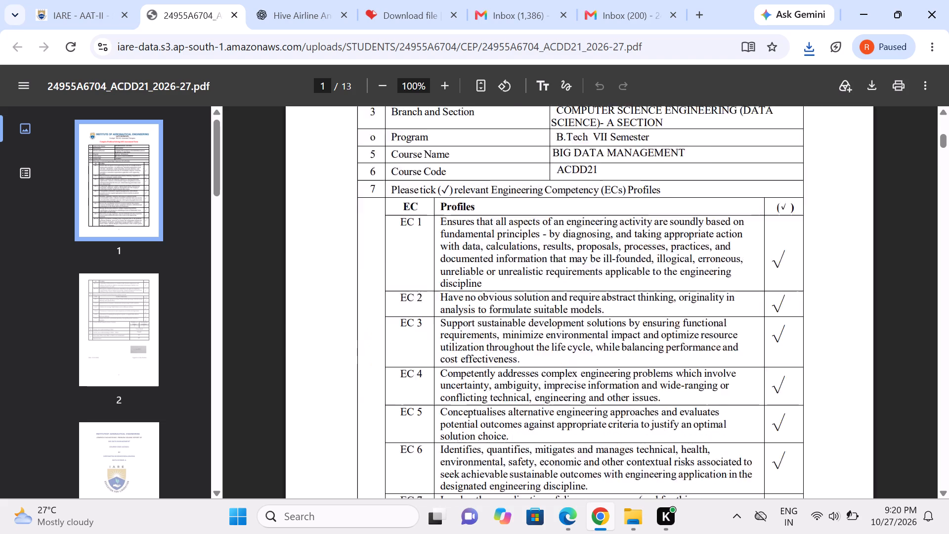
{"action": "scroll", "coordinate": [667, 453], "scroll_direction": "down", "scroll_amount": 7}
{"action": "scroll", "coordinate": [667, 453], "scroll_direction": "up", "scroll_amount": 9}
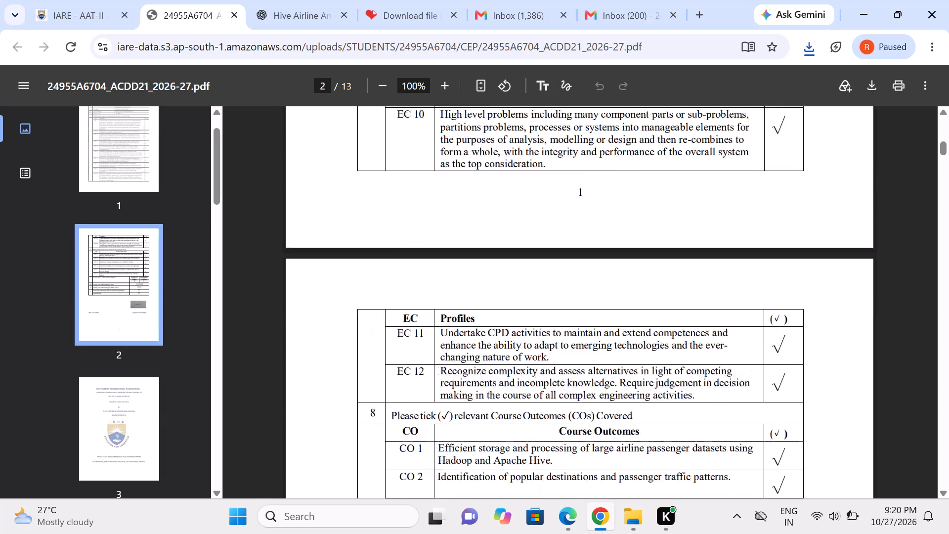
{"action": "scroll", "coordinate": [667, 453], "scroll_direction": "up", "scroll_amount": 10}
{"action": "scroll", "coordinate": [667, 453], "scroll_direction": "down", "scroll_amount": 6}
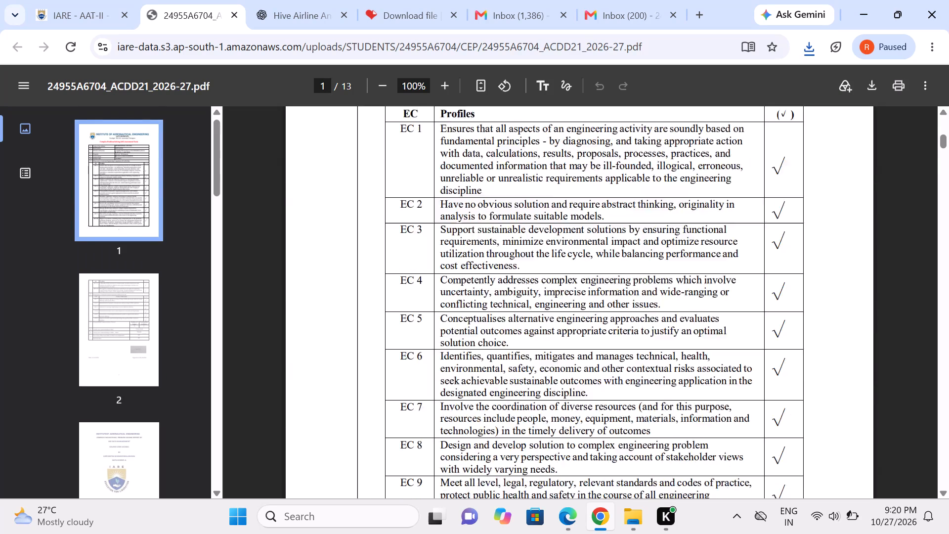
{"action": "scroll", "coordinate": [667, 453], "scroll_direction": "down", "scroll_amount": 8}
{"action": "scroll", "coordinate": [667, 453], "scroll_direction": "up", "scroll_amount": 4}
{"action": "scroll", "coordinate": [667, 453], "scroll_direction": "down", "scroll_amount": 1}
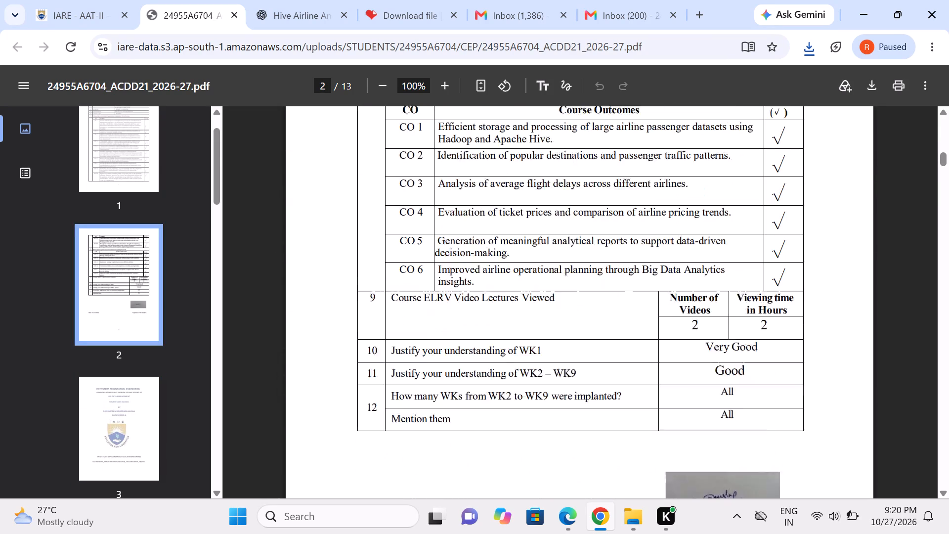
{"action": "scroll", "coordinate": [667, 453], "scroll_direction": "down", "scroll_amount": 14}
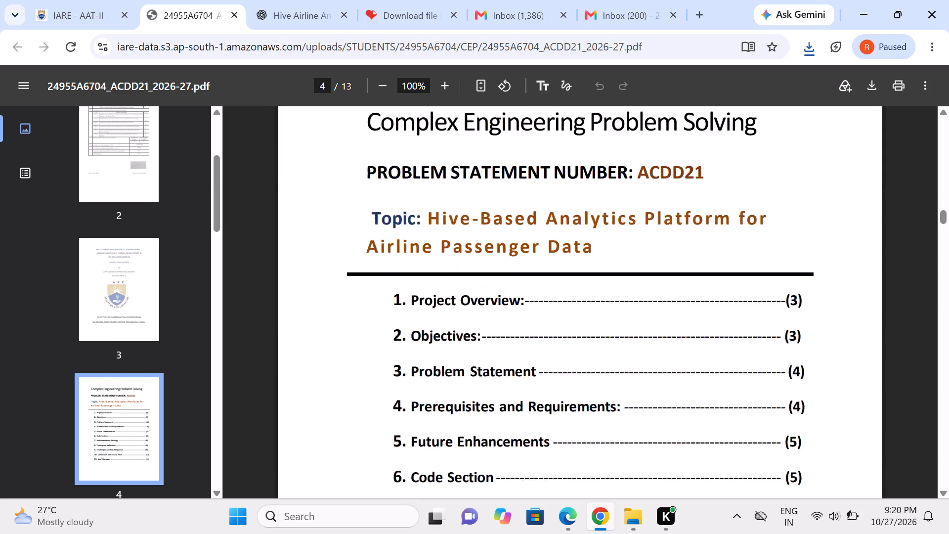
{"action": "scroll", "coordinate": [667, 453], "scroll_direction": "down", "scroll_amount": 18}
{"action": "scroll", "coordinate": [667, 453], "scroll_direction": "down", "scroll_amount": 8}
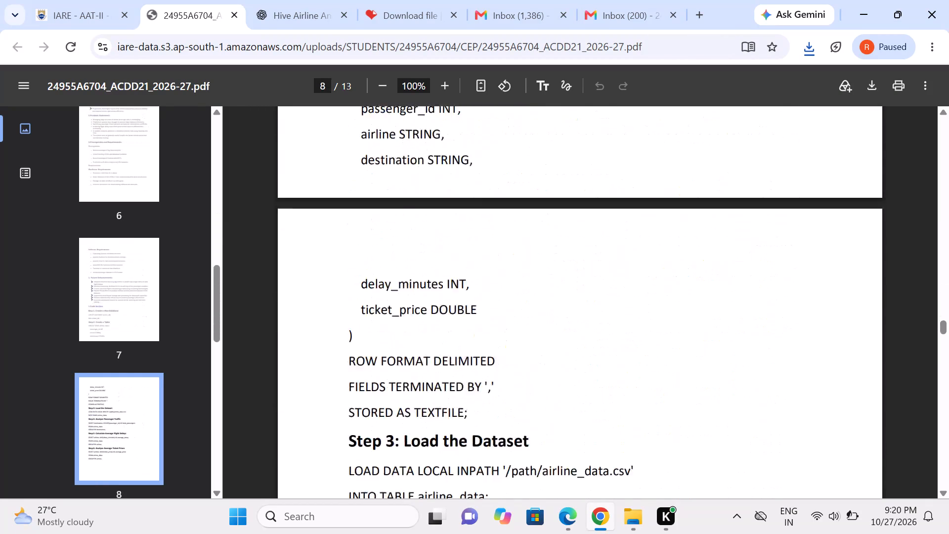
{"action": "scroll", "coordinate": [667, 453], "scroll_direction": "down", "scroll_amount": 20}
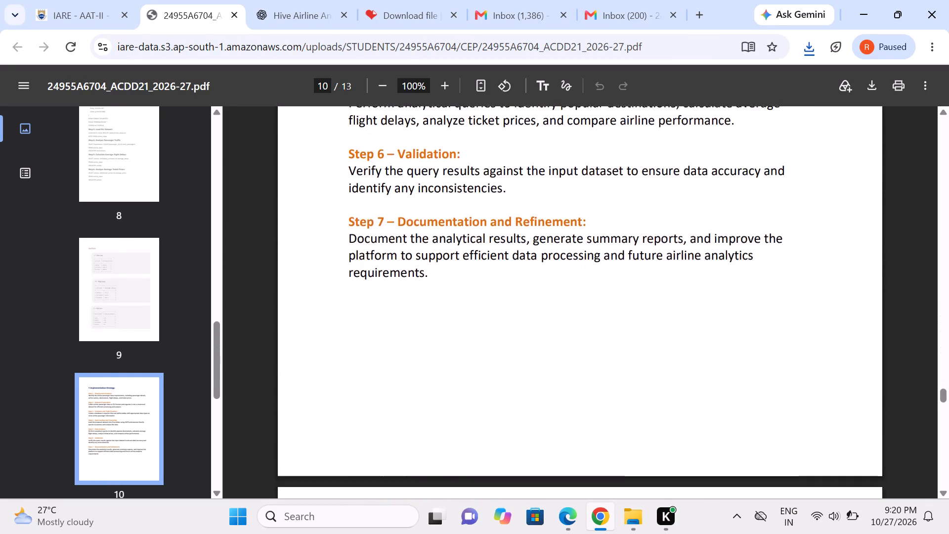
{"action": "scroll", "coordinate": [667, 453], "scroll_direction": "down", "scroll_amount": 16}
{"action": "scroll", "coordinate": [667, 453], "scroll_direction": "down", "scroll_amount": 7}
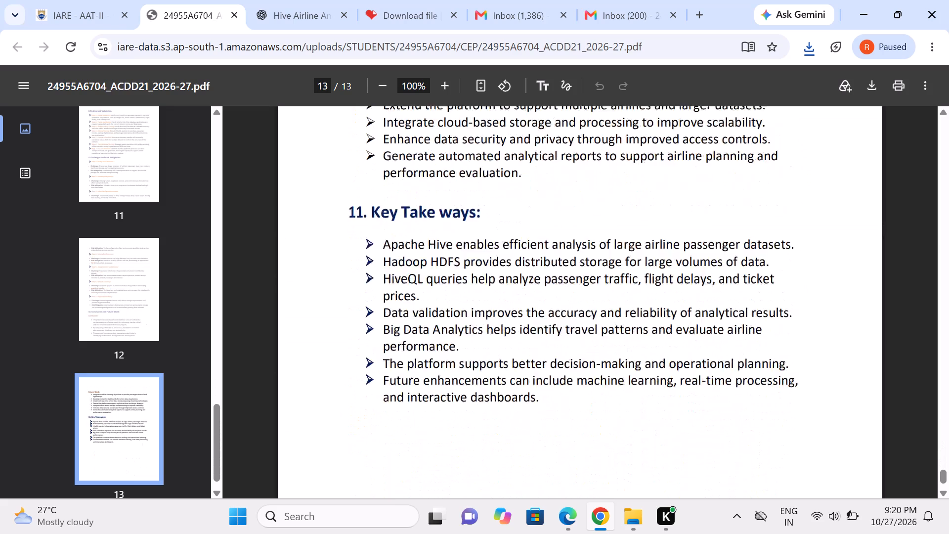
{"action": "scroll", "coordinate": [667, 453], "scroll_direction": "down", "scroll_amount": 5}
{"action": "scroll", "coordinate": [667, 453], "scroll_direction": "up", "scroll_amount": 9}
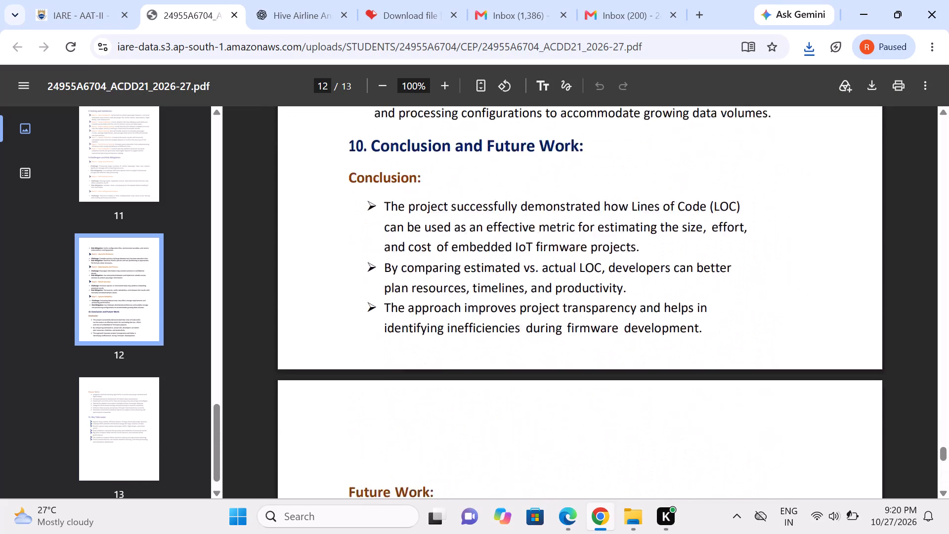
{"action": "scroll", "coordinate": [667, 453], "scroll_direction": "up", "scroll_amount": 5}
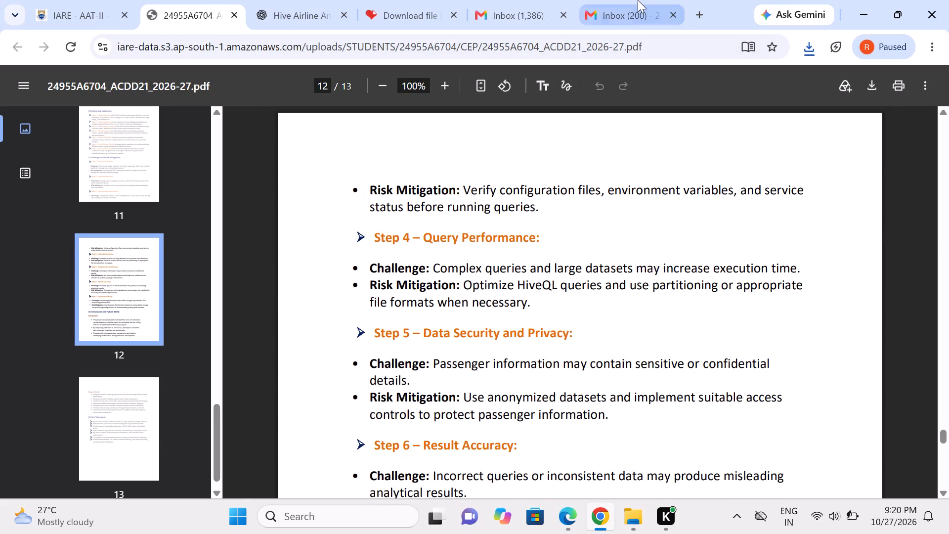
{"action": "left_click", "coordinate": [232, 15]}
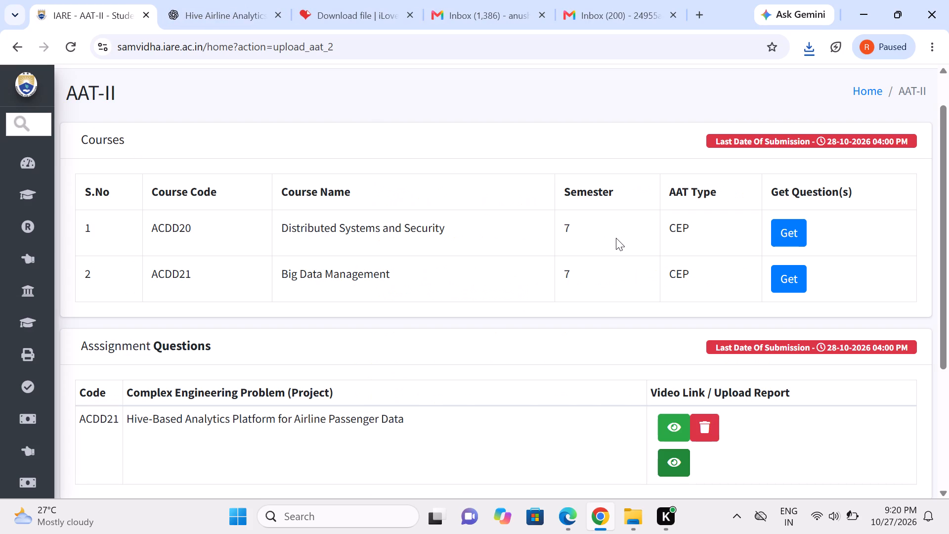
{"action": "left_click", "coordinate": [790, 230]}
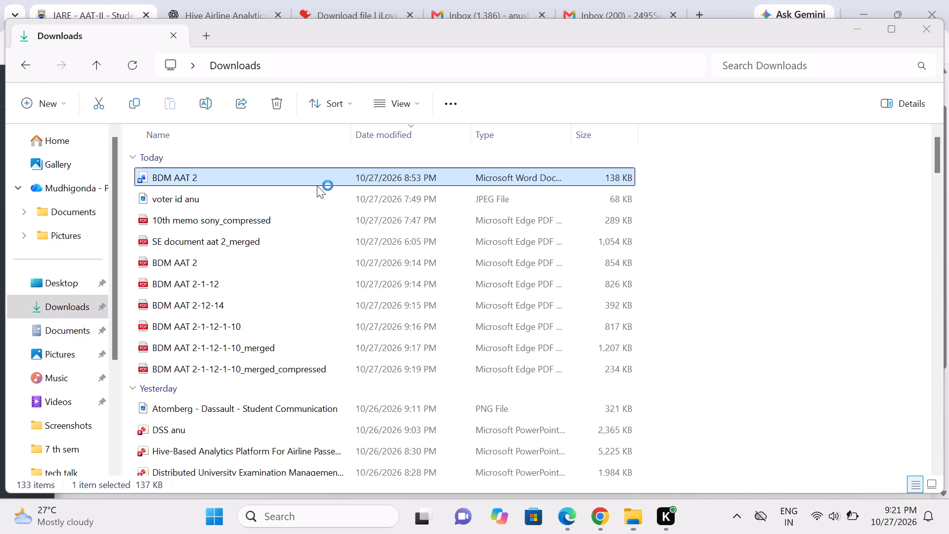
{"action": "scroll", "coordinate": [233, 213], "scroll_direction": "up", "scroll_amount": 1}
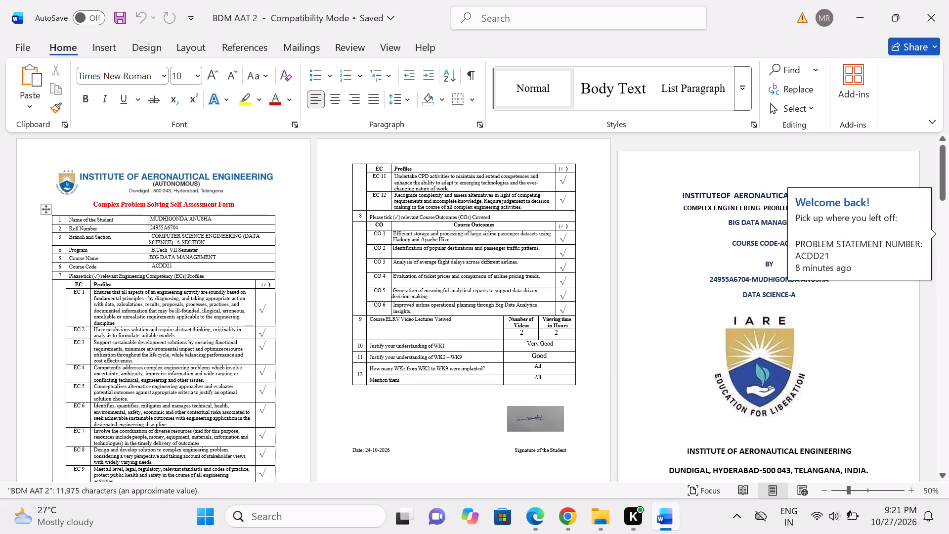
{"action": "scroll", "coordinate": [173, 308], "scroll_direction": "up", "scroll_amount": 5, "text": "ctrl"}
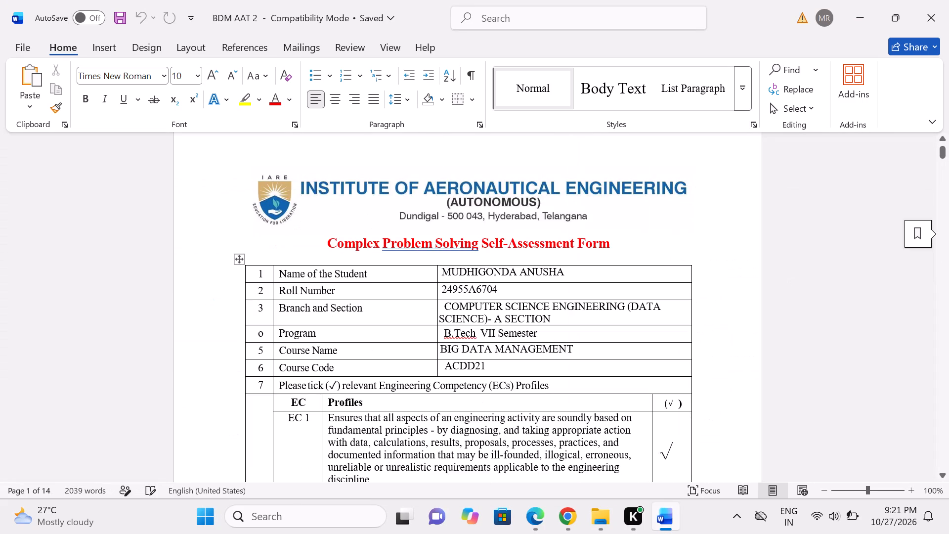
Replace the Course Name entry in the self-assessment form with "DISTRIBUTED SYSTEMS AND SECURITY".
{"action": "left_click", "coordinate": [580, 351]}
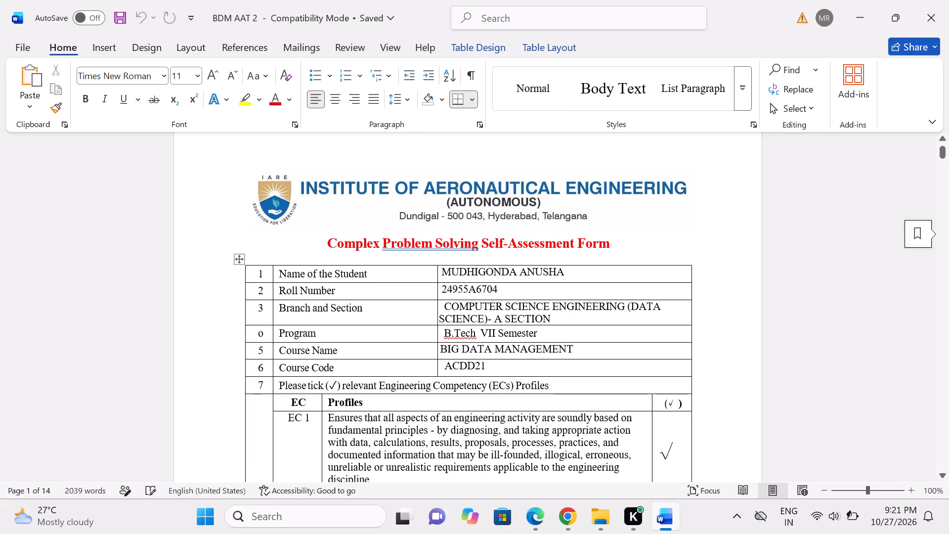
{"action": "key", "text": "BackSpace"}
{"action": "key", "text": "BackSpace"}
{"action": "key", "text": "BackSpace"}
{"action": "key", "text": "BackSpace"}
{"action": "key", "text": "BackSpace"}
{"action": "key", "text": "BackSpace"}
{"action": "key", "text": "BackSpace"}
{"action": "key", "text": "BackSpace"}
{"action": "key", "text": "BackSpace"}
{"action": "key", "text": "BackSpace"}
{"action": "key", "text": "BackSpace"}
{"action": "key", "text": "BackSpace"}
{"action": "key", "text": "BackSpace"}
{"action": "key", "text": "BackSpace"}
{"action": "key", "text": "BackSpace"}
{"action": "key", "text": "BackSpace"}
{"action": "key", "text": "BackSpace"}
{"action": "key", "text": "BackSpace"}
{"action": "key", "text": "BackSpace"}
{"action": "key", "text": "BackSpace"}
{"action": "key", "text": "BackSpace"}
{"action": "key", "text": "BackSpace"}
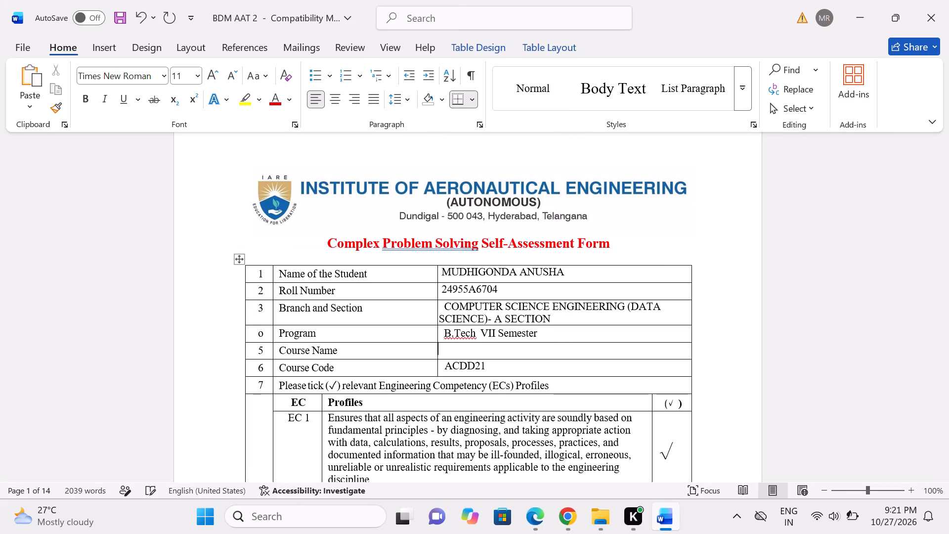
{"action": "key", "text": "space"}
{"action": "type", "text": "DISTR"}
{"action": "type", "text": "IBUTED"}
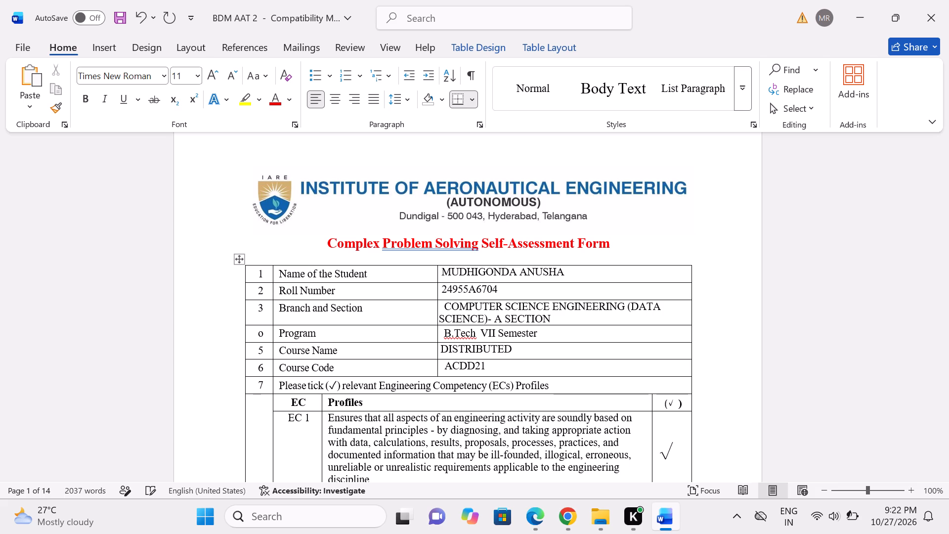
{"action": "key", "text": "space"}
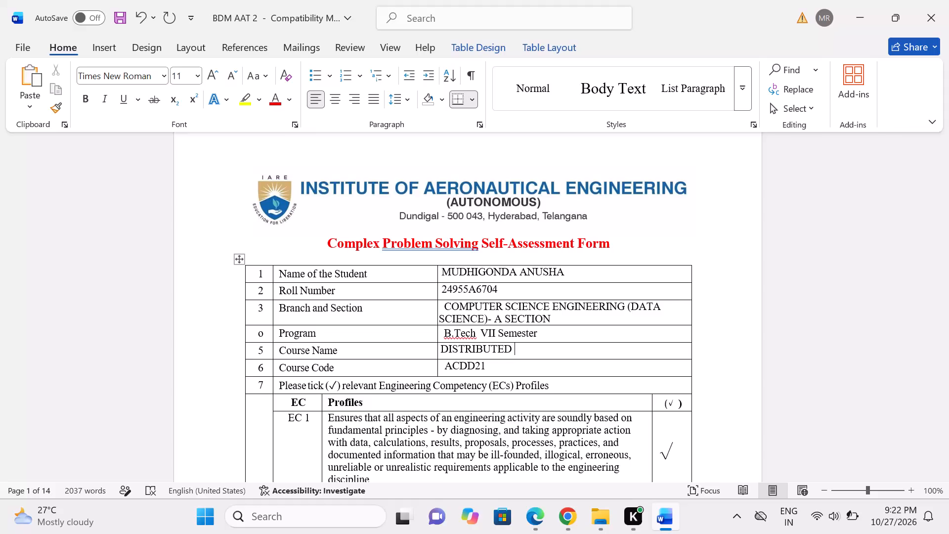
{"action": "type", "text": "SYS"}
{"action": "type", "text": "TEMS AND SECURITY"}
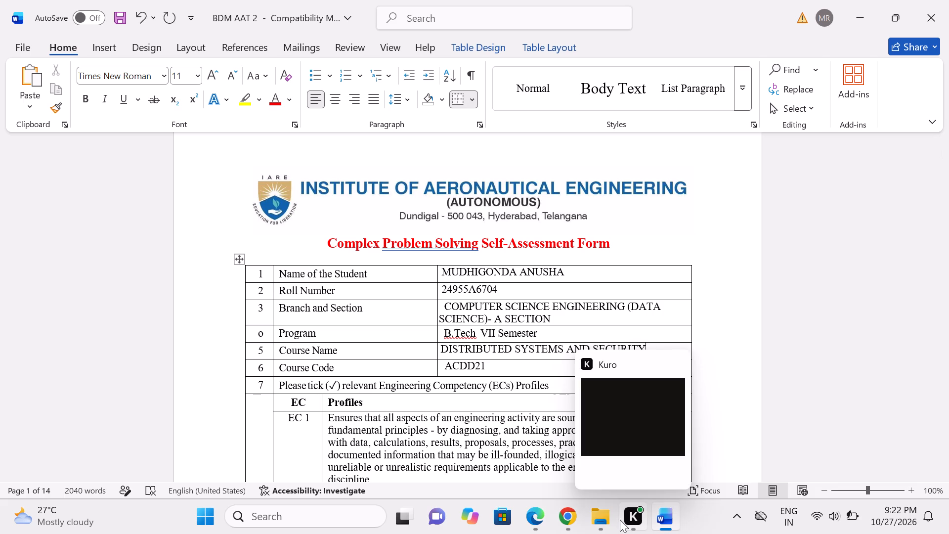
Set the self-assessment form's Course Code to ACDD20, checking it against the AAT-II course list in Chrome.
{"action": "left_click", "coordinate": [570, 515]}
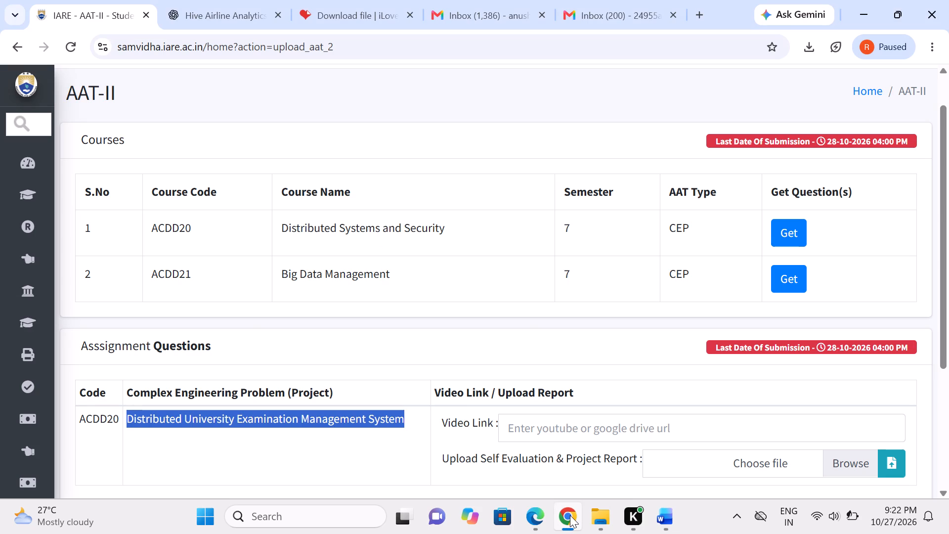
{"action": "left_click", "coordinate": [667, 518]}
{"action": "scroll", "coordinate": [522, 357], "scroll_direction": "down", "scroll_amount": 1}
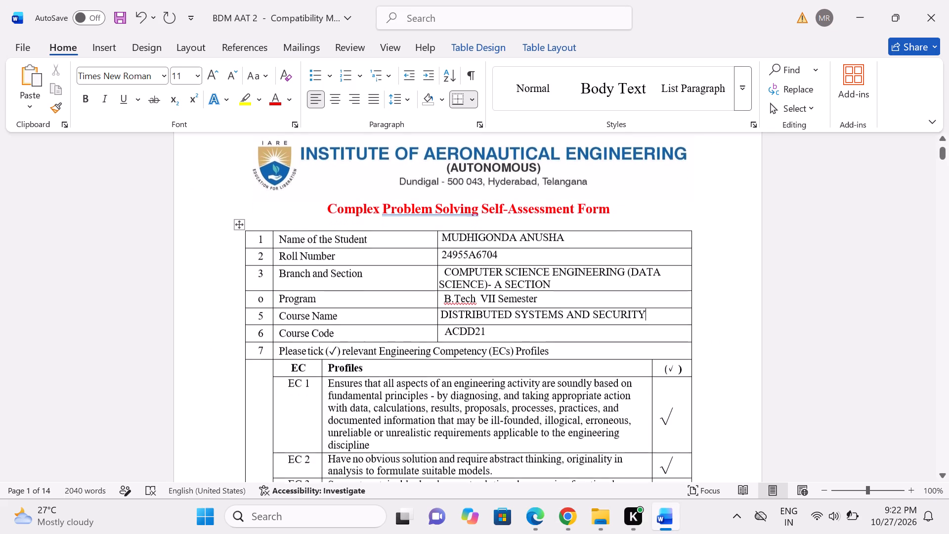
{"action": "left_click", "coordinate": [488, 329]}
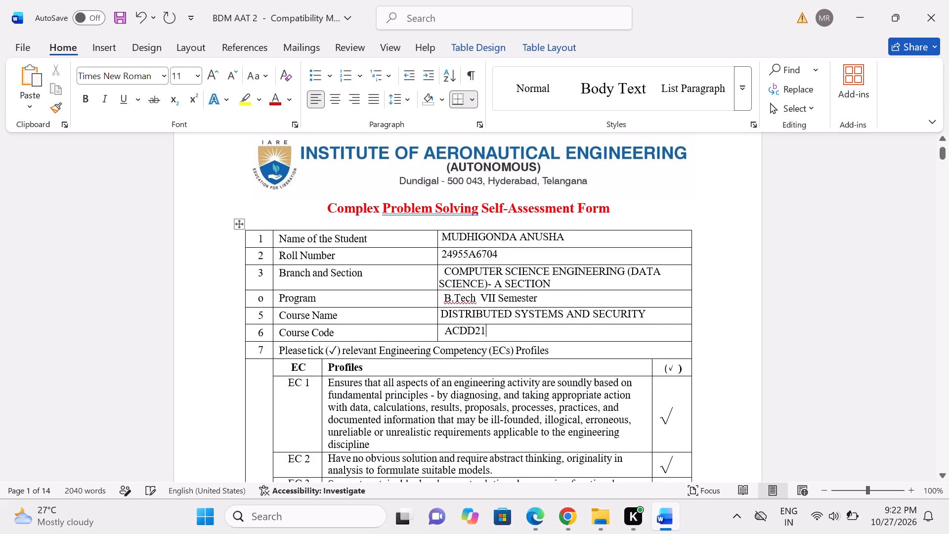
{"action": "key", "text": "BackSpace"}
{"action": "key", "text": "0"}
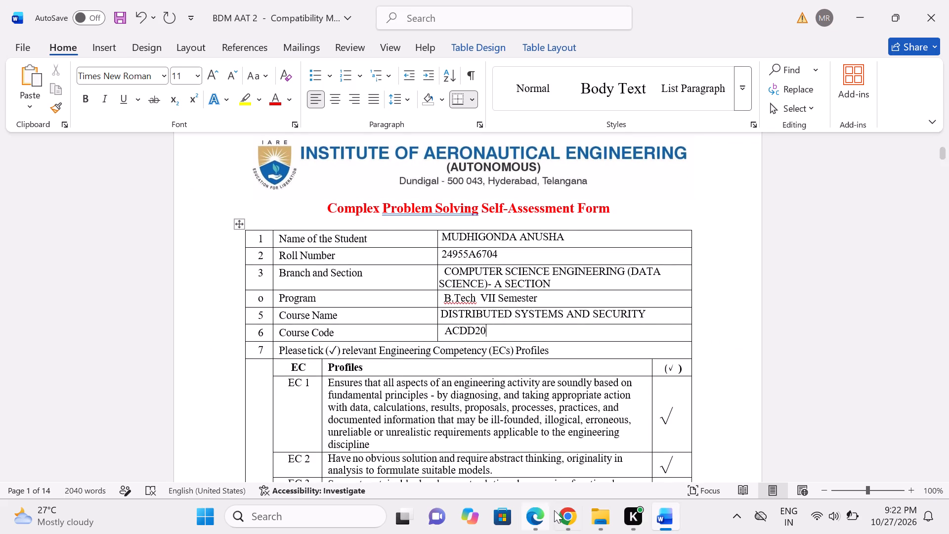
{"action": "left_click", "coordinate": [558, 514]}
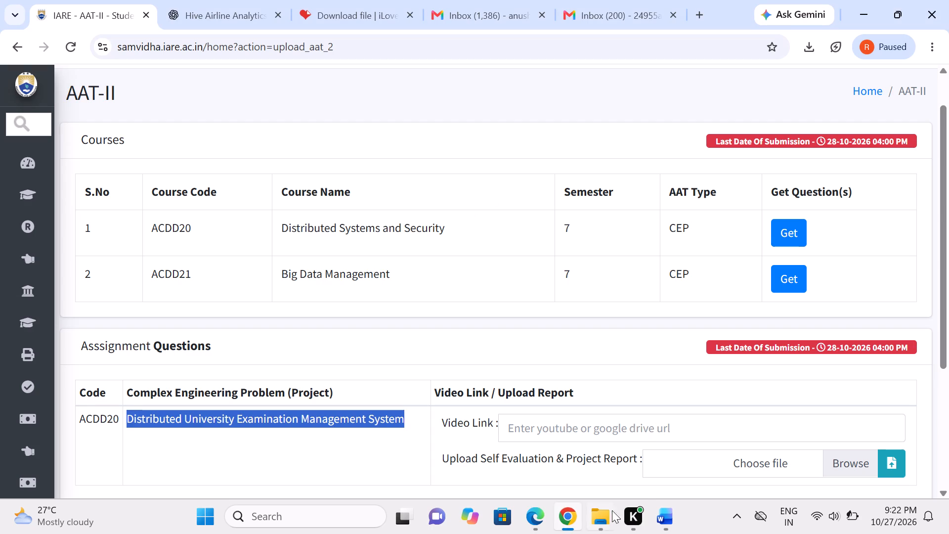
{"action": "left_click", "coordinate": [673, 511]}
Replace the course title on the report's cover page with "DISTRIBUTED SYSTEMS AND SECURITY".
{"action": "scroll", "coordinate": [518, 289], "scroll_direction": "down", "scroll_amount": 4}
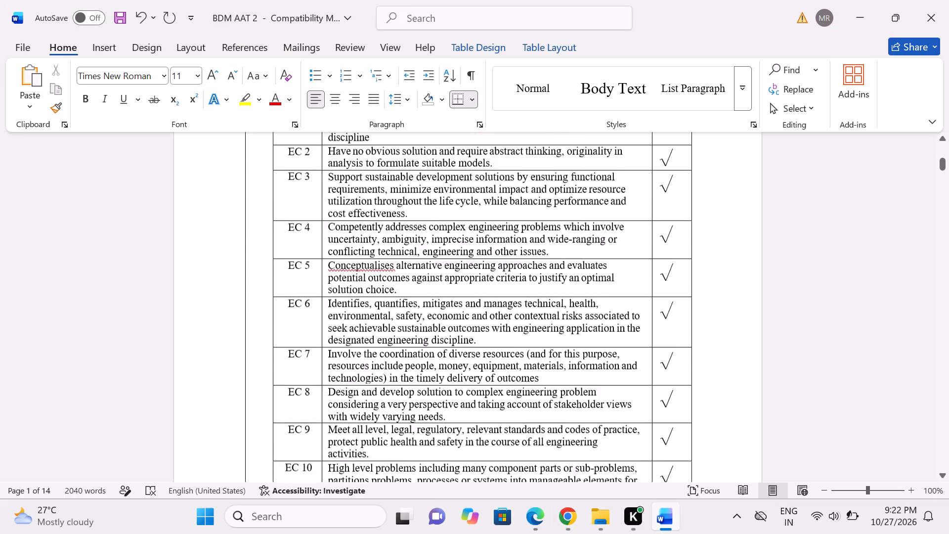
{"action": "scroll", "coordinate": [518, 289], "scroll_direction": "down", "scroll_amount": 15}
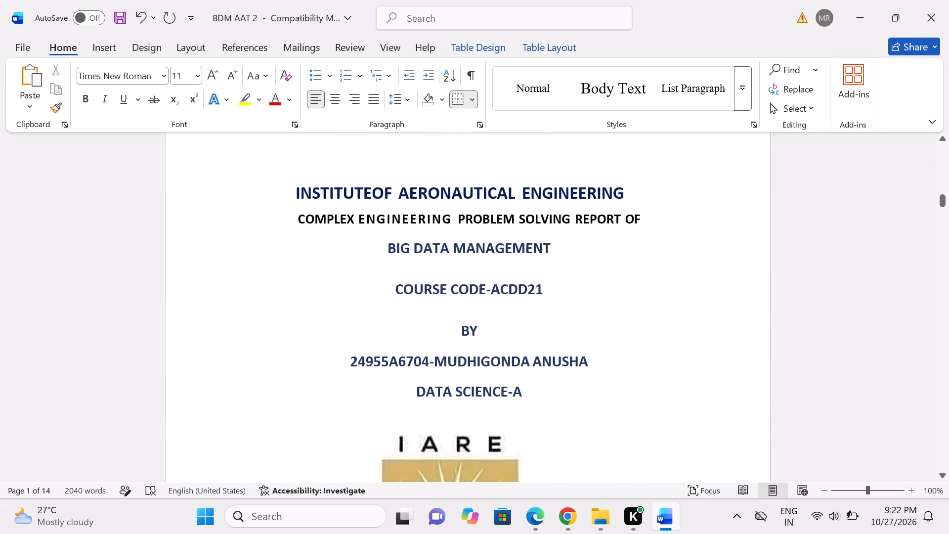
{"action": "scroll", "coordinate": [518, 289], "scroll_direction": "up", "scroll_amount": 3}
{"action": "scroll", "coordinate": [518, 289], "scroll_direction": "down", "scroll_amount": 5}
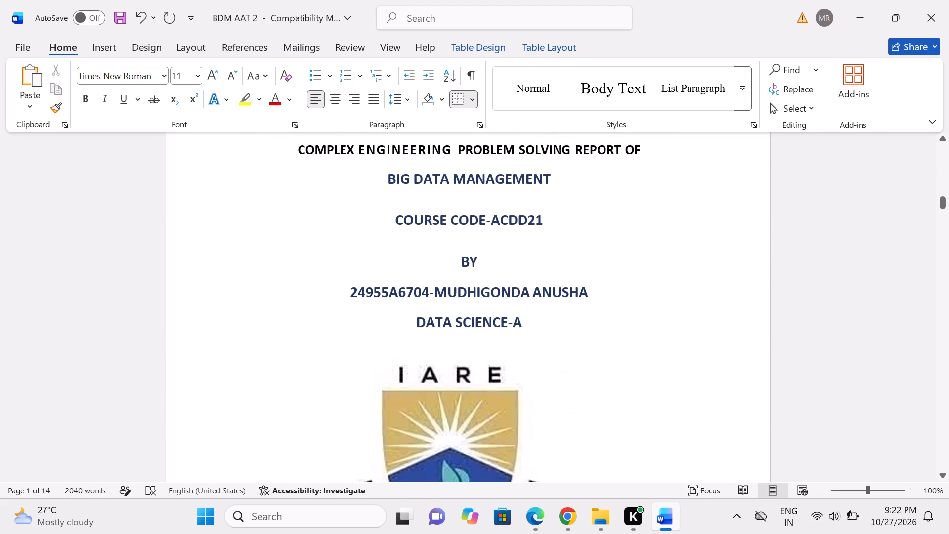
{"action": "left_click", "coordinate": [561, 178]}
{"action": "key", "text": "BackSpace"}
{"action": "key", "text": "BackSpace"}
{"action": "key", "text": "BackSpace"}
{"action": "key", "text": "BackSpace"}
{"action": "key", "text": "BackSpace"}
{"action": "key", "text": "BackSpace"}
{"action": "key", "text": "BackSpace"}
{"action": "key", "text": "BackSpace"}
{"action": "key", "text": "BackSpace"}
{"action": "key", "text": "BackSpace"}
{"action": "key", "text": "BackSpace"}
{"action": "key", "text": "BackSpace"}
{"action": "key", "text": "BackSpace"}
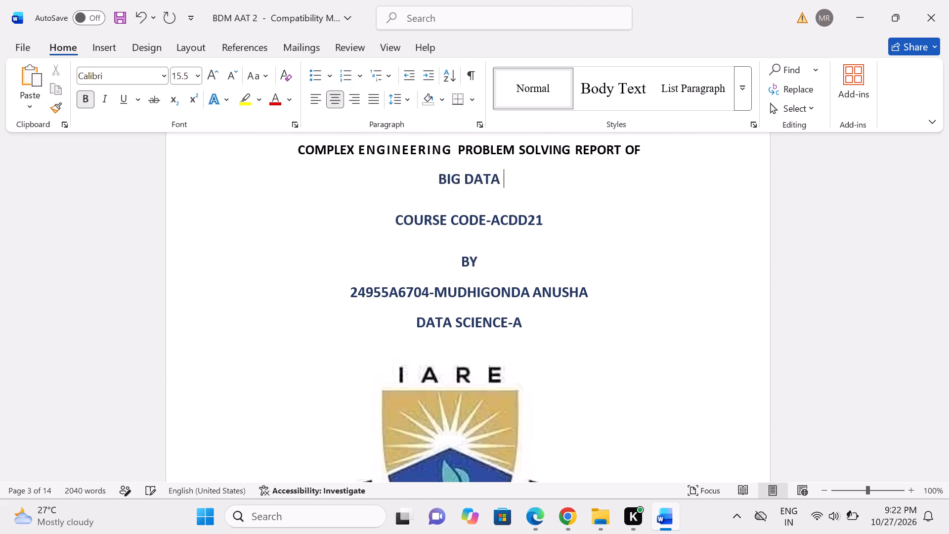
{"action": "key", "text": "BackSpace"}
{"action": "key", "text": "BackSpace"}
{"action": "key", "text": "BackSpace"}
{"action": "key", "text": "BackSpace"}
{"action": "key", "text": "BackSpace"}
{"action": "key", "text": "BackSpace"}
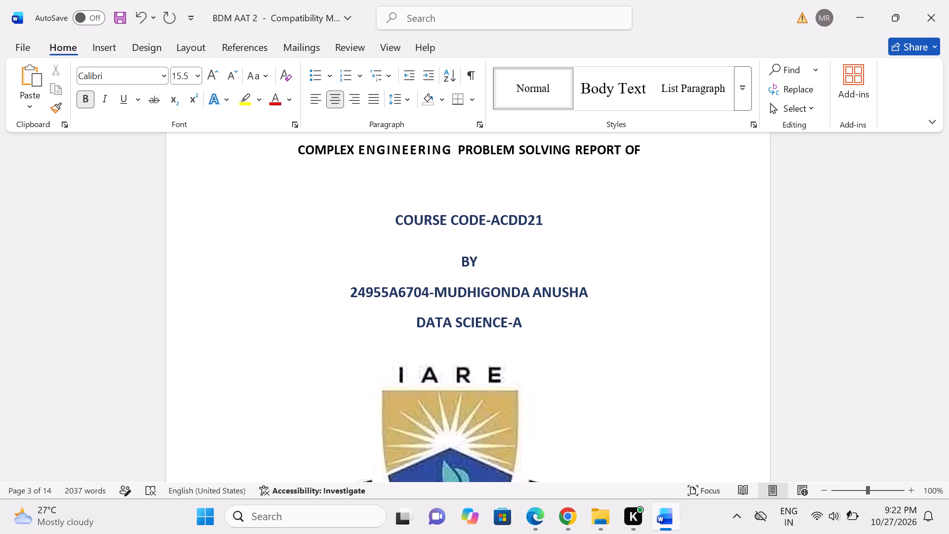
{"action": "type", "text": "DISTRIBUTED"}
{"action": "key", "text": "space"}
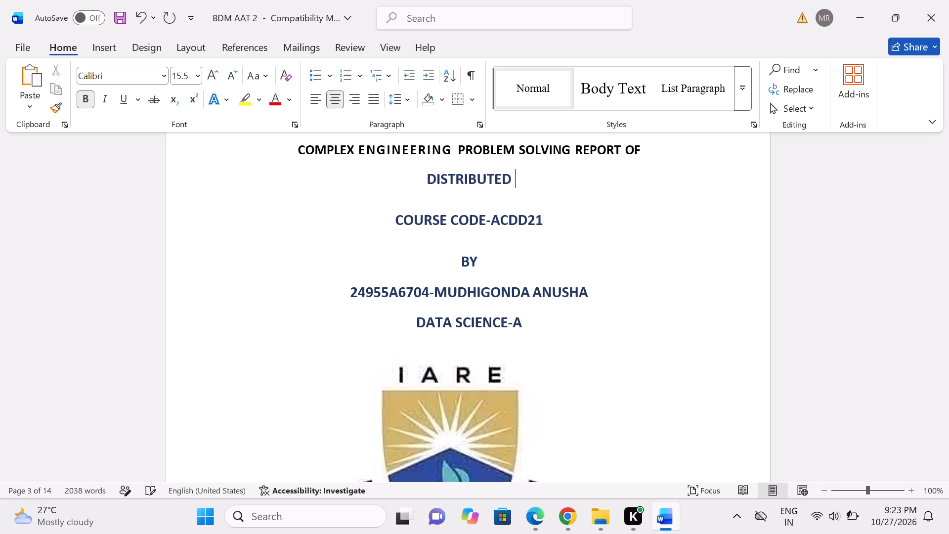
{"action": "type", "text": "SYSTEN"}
{"action": "key", "text": "BackSpace"}
{"action": "type", "text": "MS AND SECURITY"}
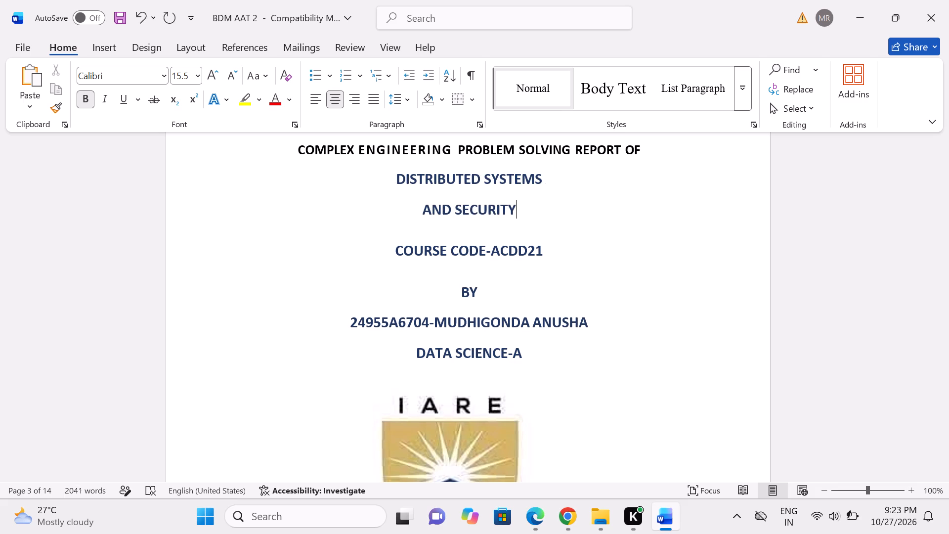
Adjust the indentation and leading spaces of the cover page's course title so it fits on one line beneath the report heading.
{"action": "left_click", "coordinate": [391, 175]}
{"action": "key", "text": "BackSpace"}
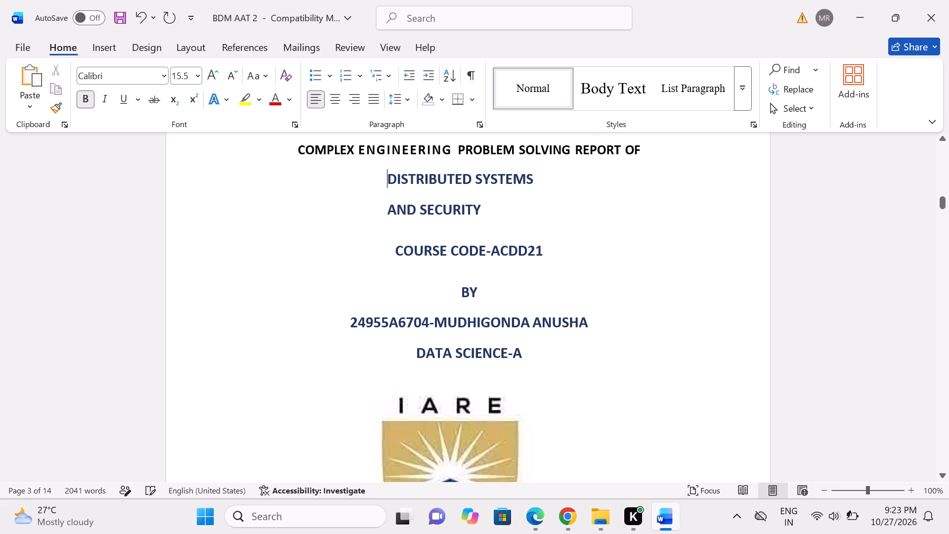
{"action": "key", "text": "BackSpace"}
{"action": "key", "text": "space"}
{"action": "key", "text": "space"}
{"action": "key", "text": "space"}
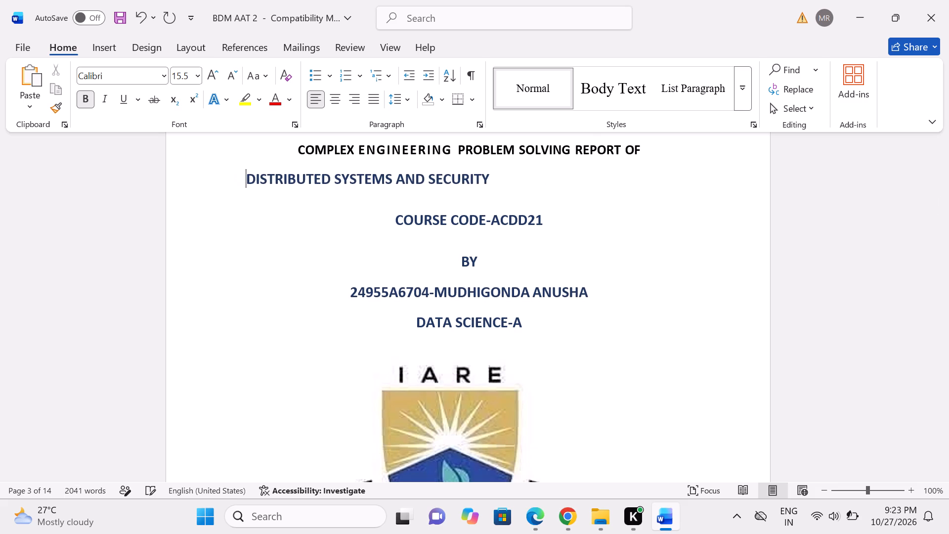
{"action": "key", "text": "BackSpace"}
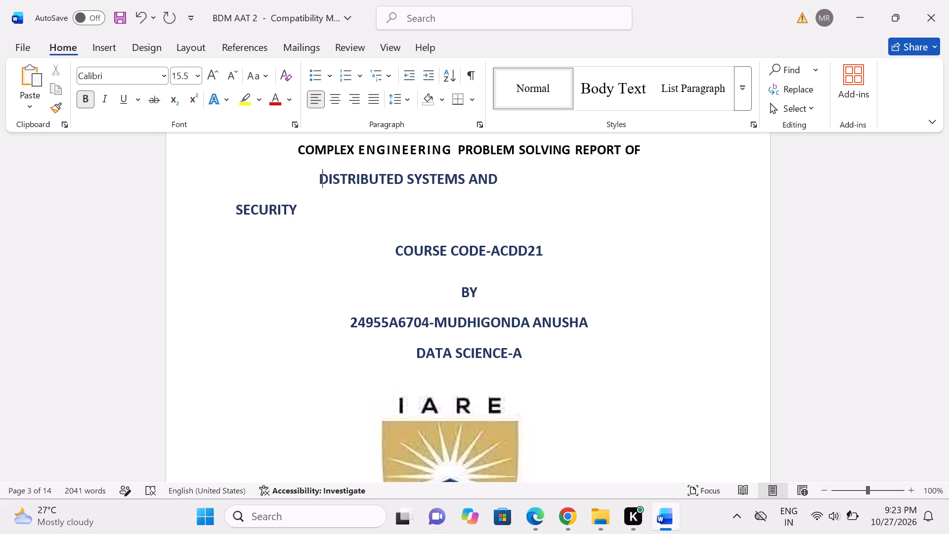
{"action": "key", "text": "BackSpace"}
{"action": "key", "text": "BackSpace"}
{"action": "key", "text": "BackSpace"}
{"action": "key", "text": "BackSpace"}
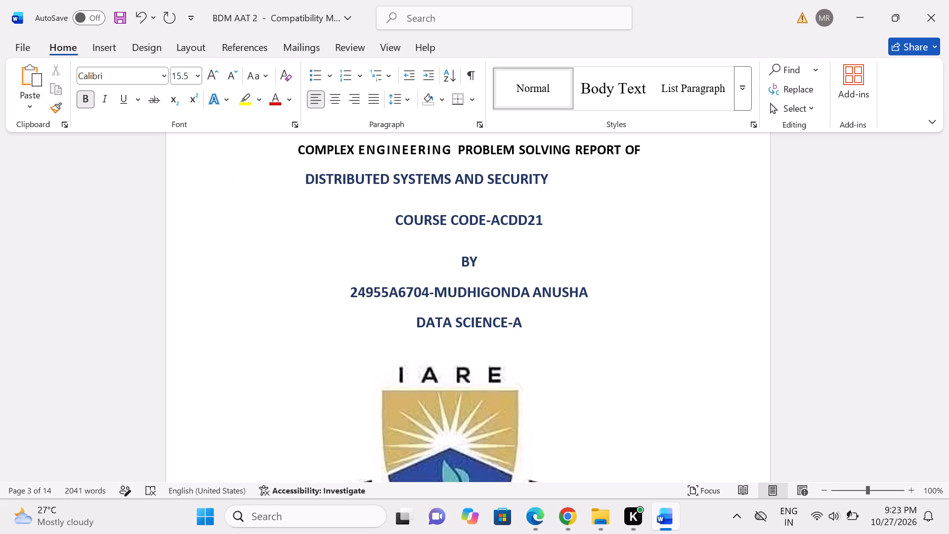
Change the course code on the cover page to ACDD20.
{"action": "left_click", "coordinate": [553, 225]}
{"action": "key", "text": "BackSpace"}
{"action": "key", "text": "0"}
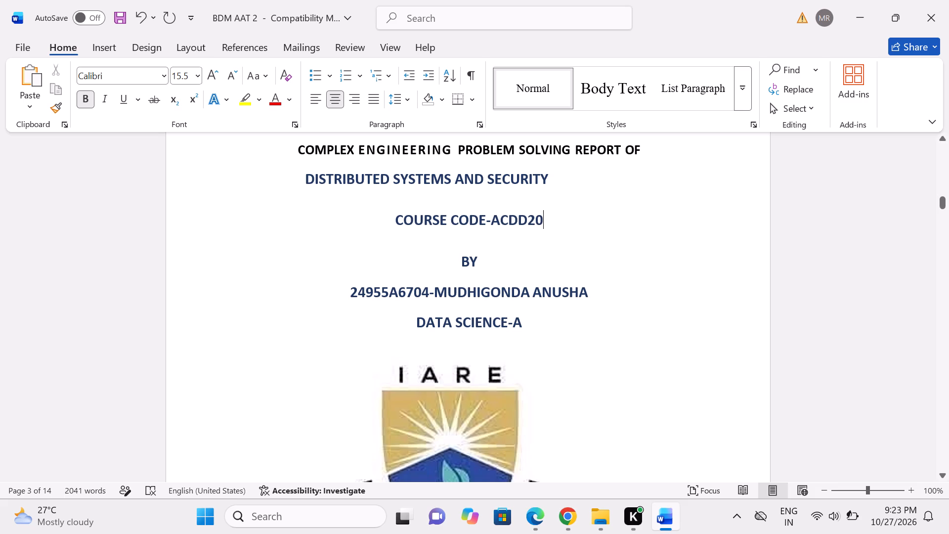
Try different paragraph alignments on the cover page's course title and leave it right-aligned.
{"action": "left_click", "coordinate": [302, 179]}
{"action": "key", "text": "space"}
{"action": "key", "text": "BackSpace"}
{"action": "left_click_drag", "start_coordinate": [303, 175], "coordinate": [558, 176]}
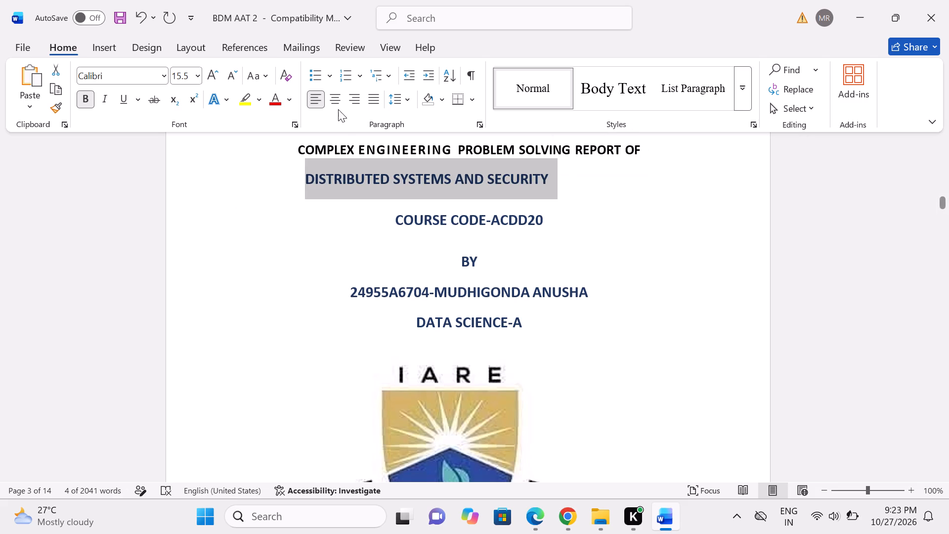
{"action": "left_click", "coordinate": [336, 99]}
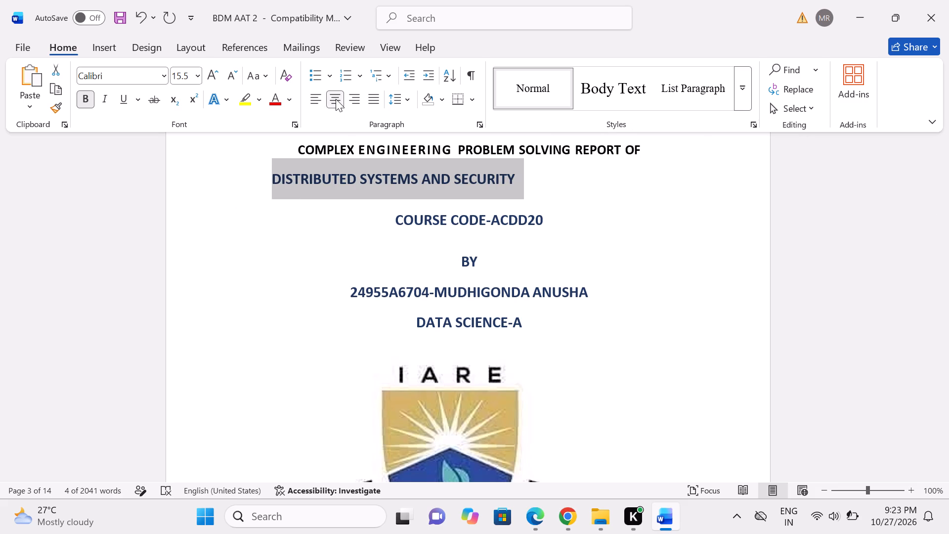
{"action": "left_click", "coordinate": [337, 100]}
{"action": "left_click", "coordinate": [360, 101]}
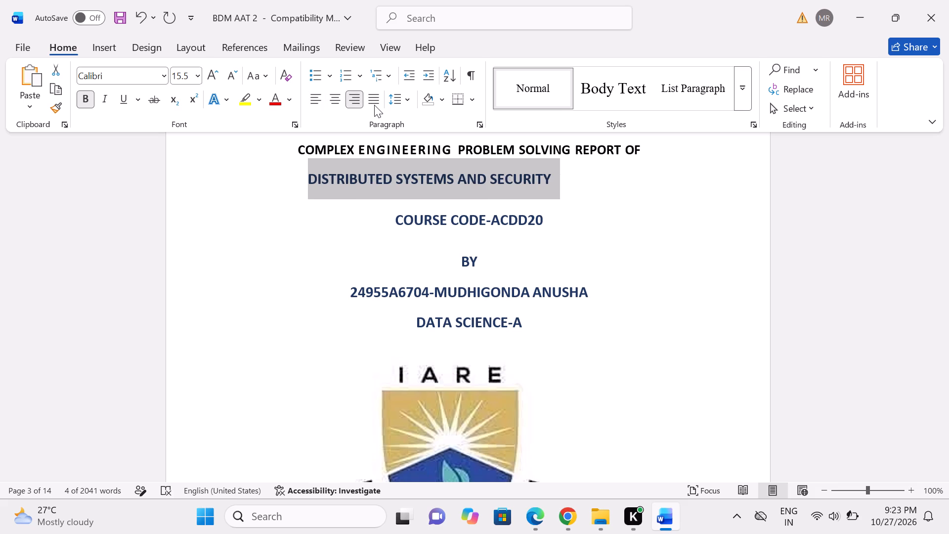
{"action": "left_click", "coordinate": [374, 105]}
{"action": "left_click", "coordinate": [354, 103]}
Change the problem statement number above the table of contents to ACDD20.
{"action": "scroll", "coordinate": [491, 249], "scroll_direction": "down", "scroll_amount": 8}
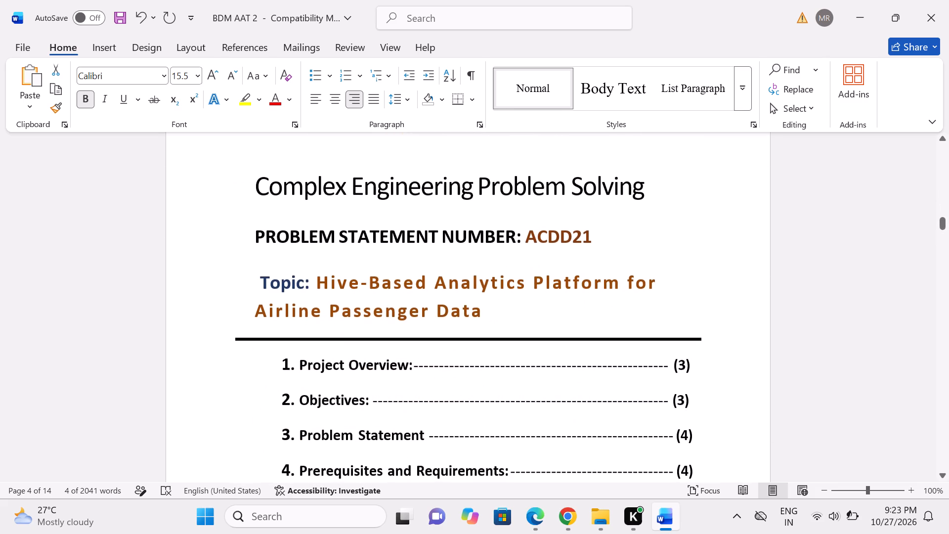
{"action": "left_click", "coordinate": [598, 235]}
{"action": "key", "text": "BackSpace"}
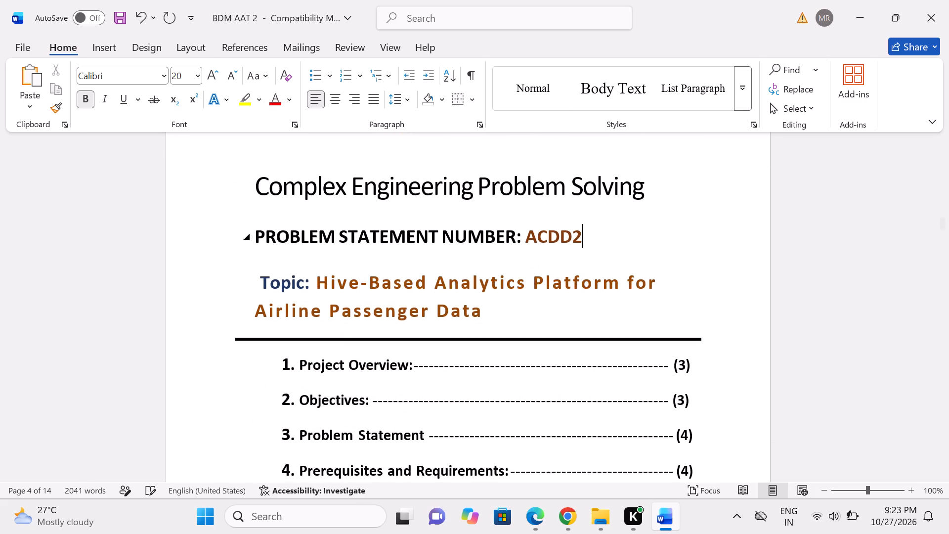
{"action": "key", "text": "0"}
Replace the topic title with the copied text "Distributed University Examination Management System".
{"action": "left_click_drag", "start_coordinate": [483, 311], "coordinate": [338, 277]}
{"action": "key", "text": "BackSpace"}
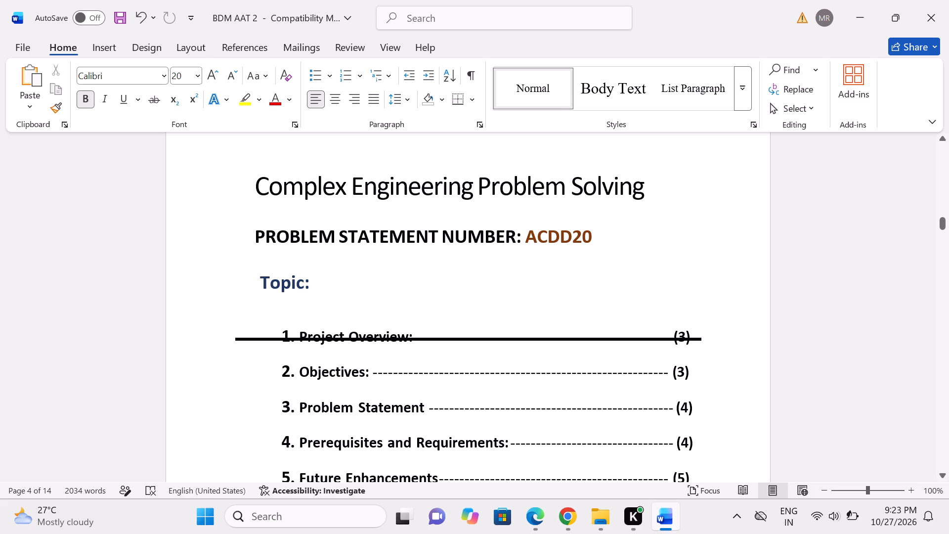
{"action": "key", "text": "ctrl+v"}
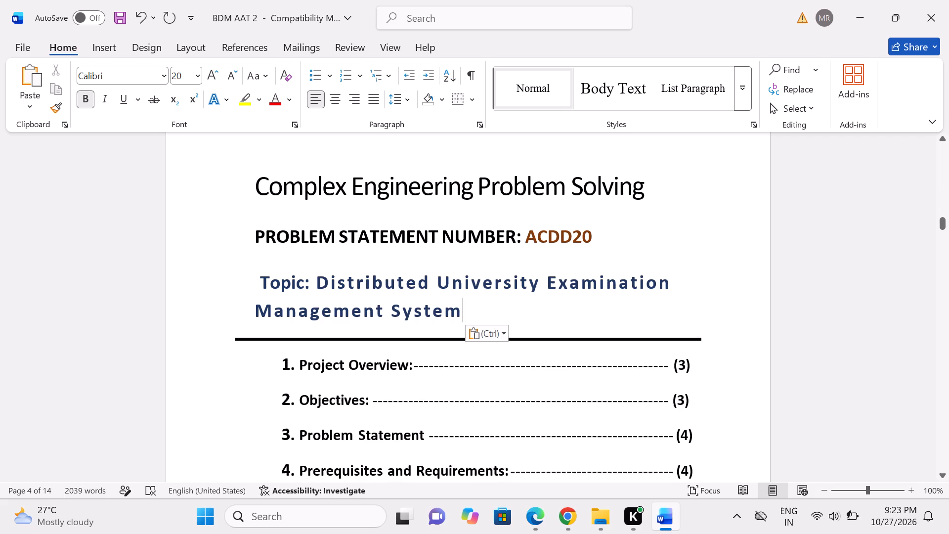
Recolour the topic title "Distributed University Examination Management System" above the table of contents in dark orange.
{"action": "left_click_drag", "start_coordinate": [469, 308], "coordinate": [327, 284]}
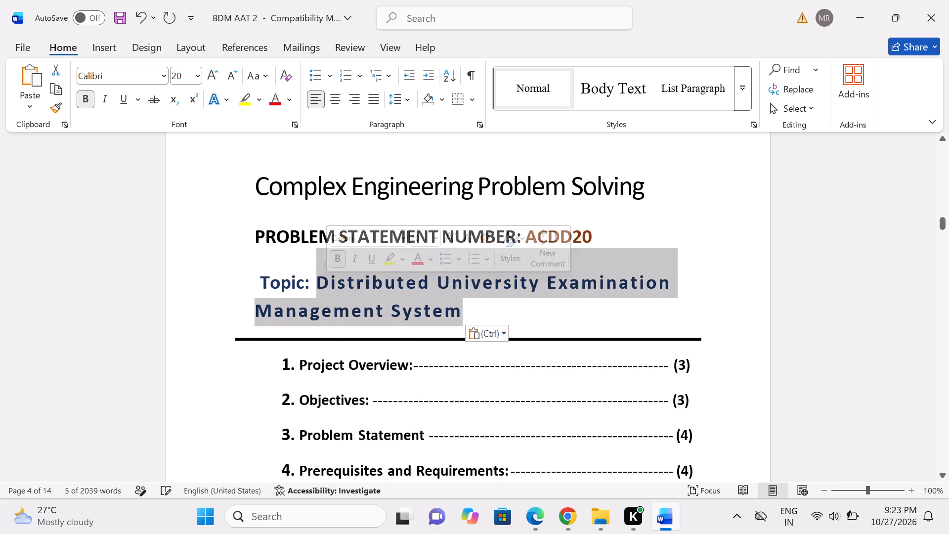
{"action": "left_click", "coordinate": [291, 101]}
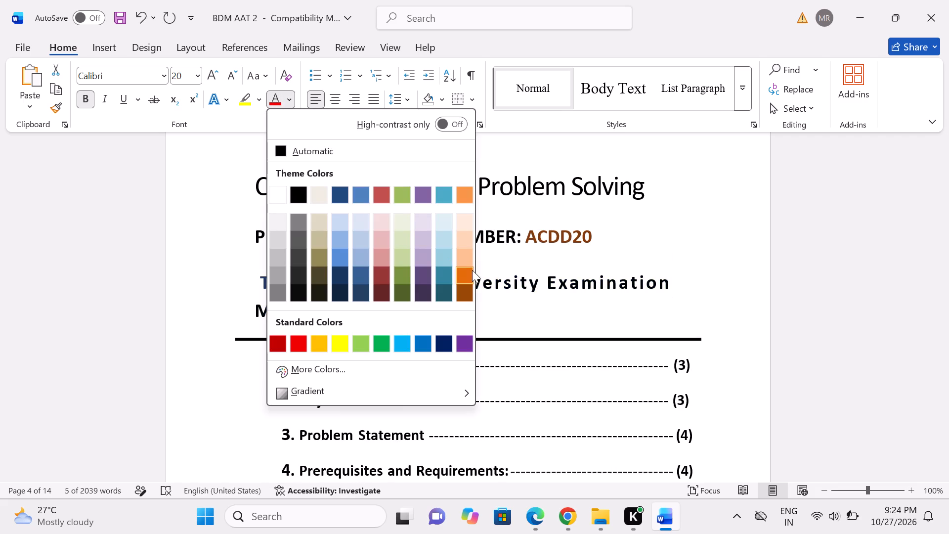
{"action": "left_click", "coordinate": [470, 277]}
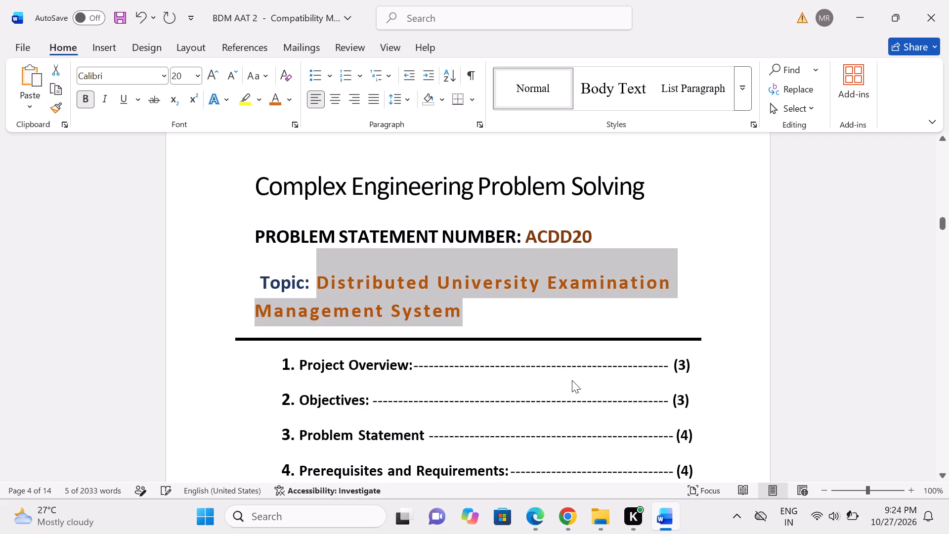
{"action": "scroll", "coordinate": [570, 359], "scroll_direction": "down", "scroll_amount": 9}
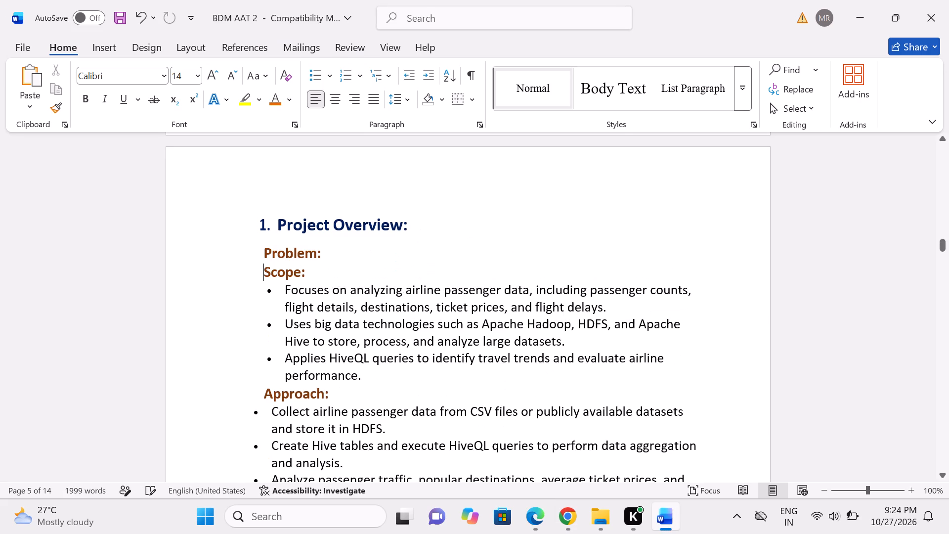
{"action": "left_click", "coordinate": [328, 249]}
{"action": "key", "text": "Return"}
{"action": "key", "text": "ctrl+v"}
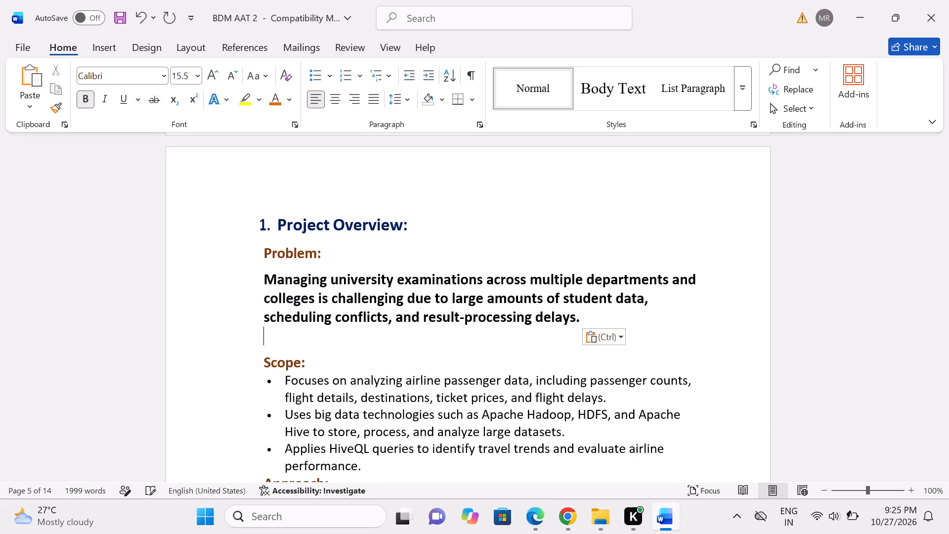
{"action": "key", "text": "BackSpace"}
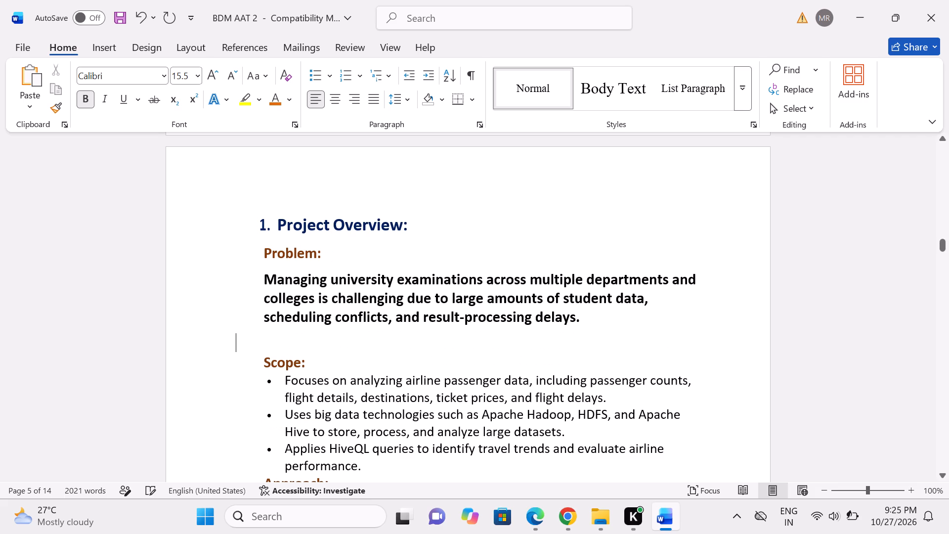
{"action": "key", "text": "BackSpace"}
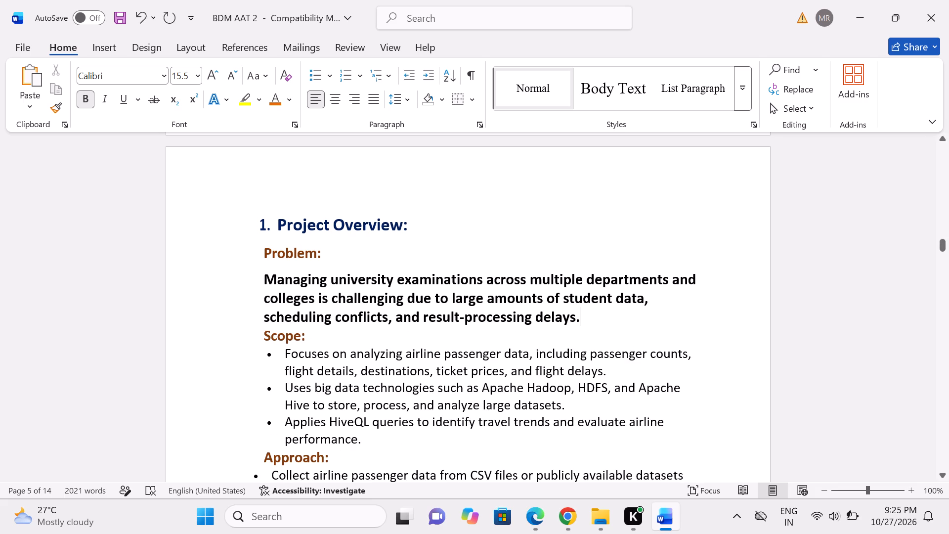
Remove the bold formatting from the new paragraph under Problem.
{"action": "left_click_drag", "start_coordinate": [578, 326], "coordinate": [334, 286]}
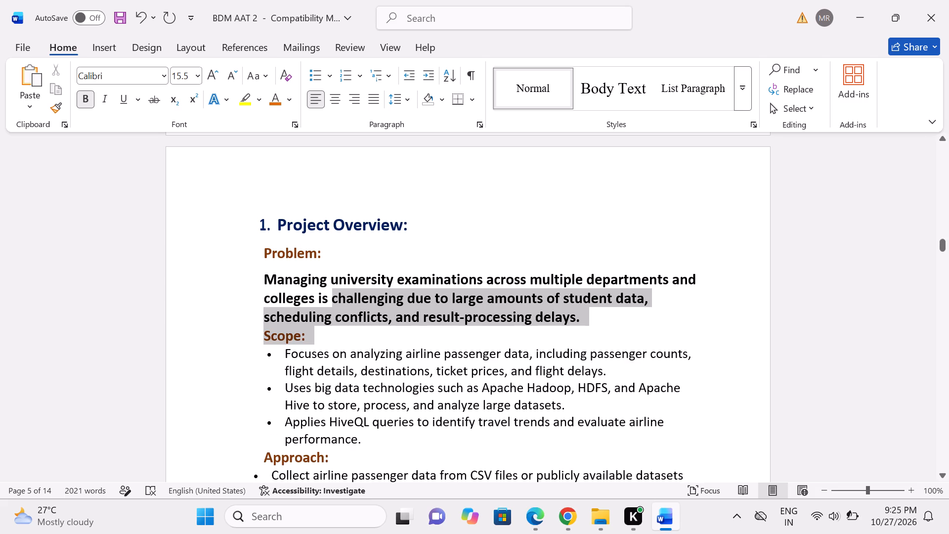
{"action": "left_click_drag", "start_coordinate": [334, 286], "coordinate": [288, 276]}
{"action": "left_click", "coordinate": [288, 276]}
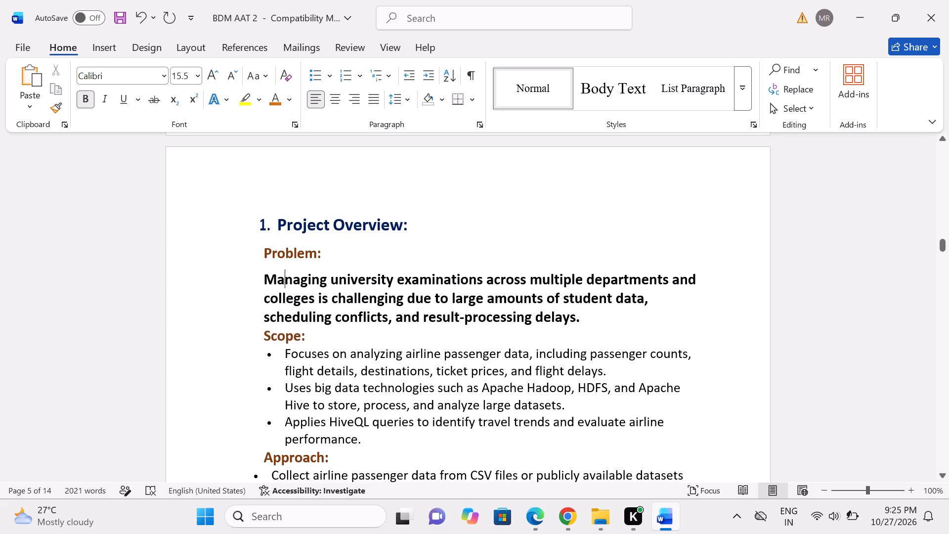
{"action": "left_click_drag", "start_coordinate": [585, 320], "coordinate": [268, 274]}
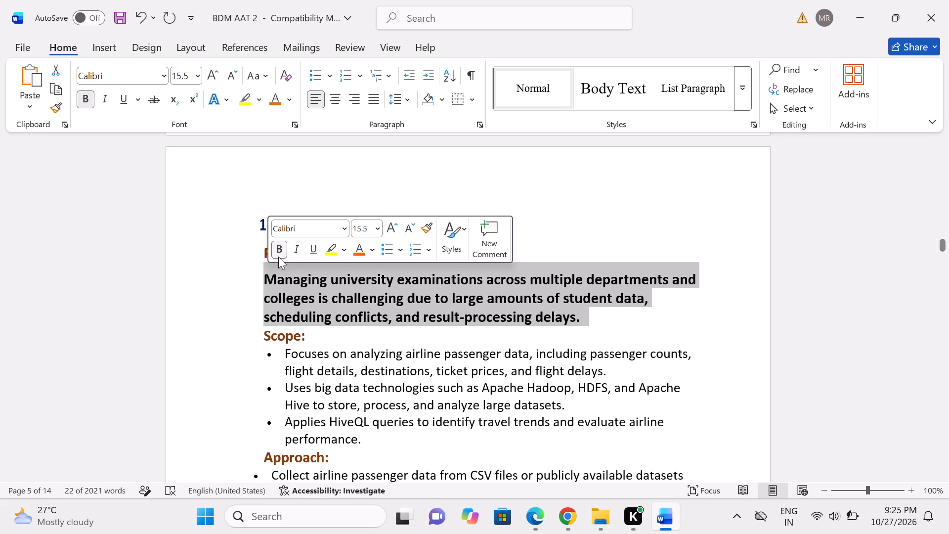
{"action": "left_click", "coordinate": [278, 255]}
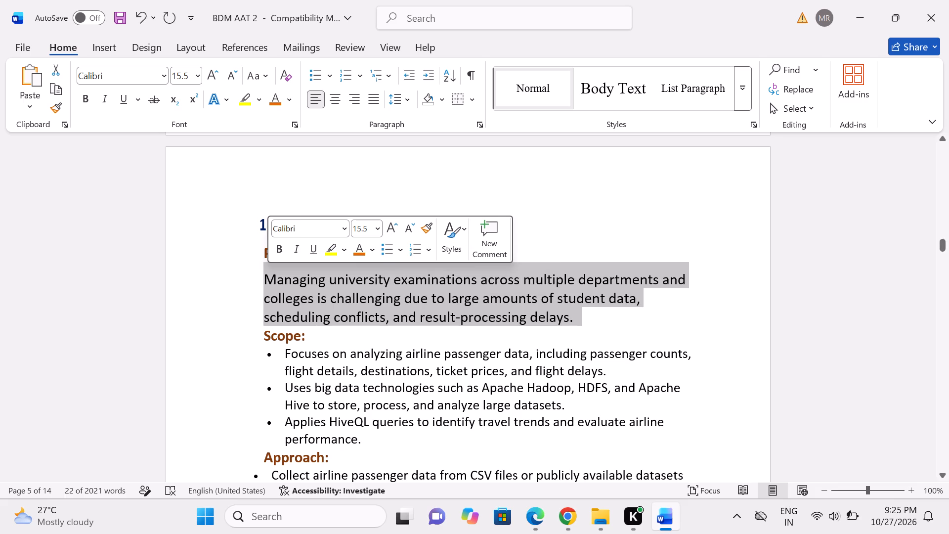
Delete the three airline bullets under Scope and add an empty line below the Scope heading.
{"action": "left_click_drag", "start_coordinate": [371, 439], "coordinate": [283, 348]}
{"action": "key", "text": "BackSpace"}
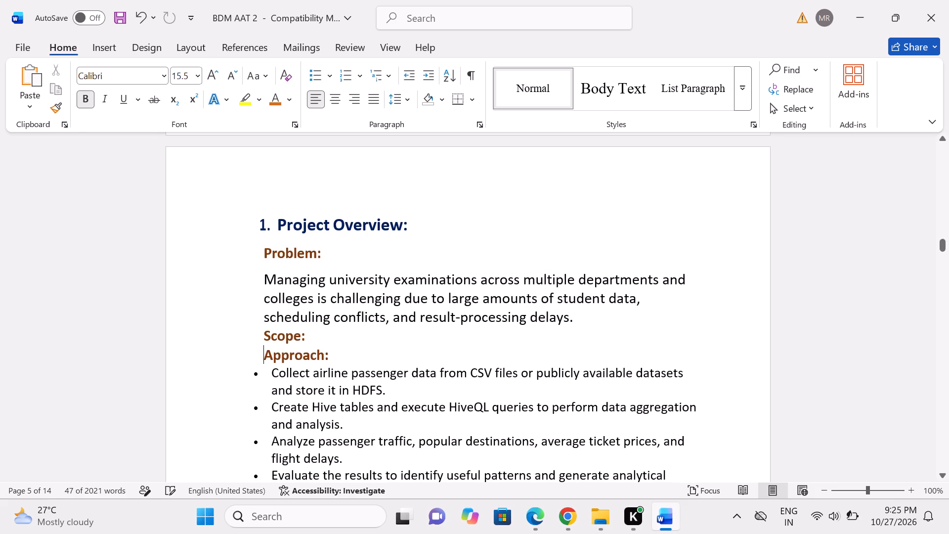
{"action": "key", "text": "BackSpace"}
{"action": "key", "text": "ctrl+z"}
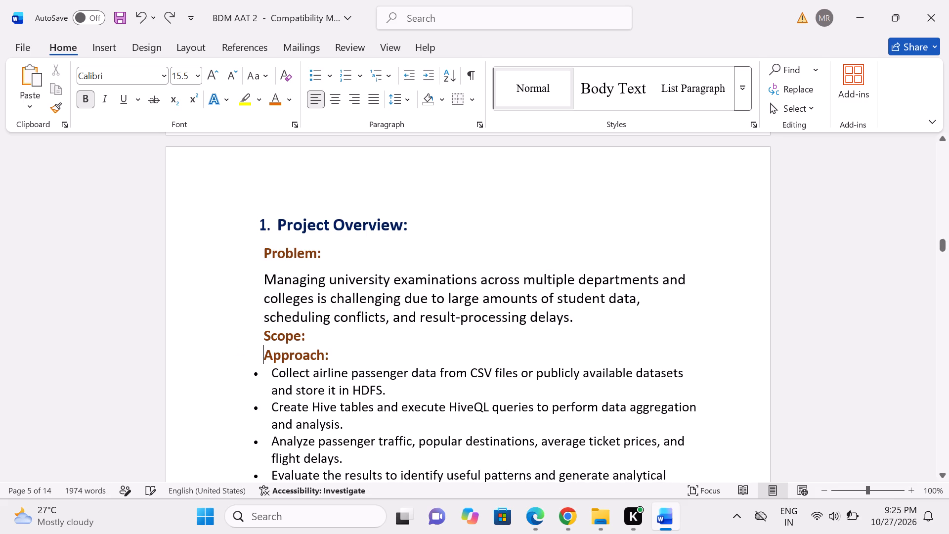
{"action": "left_click", "coordinate": [311, 339]}
{"action": "key", "text": "Return"}
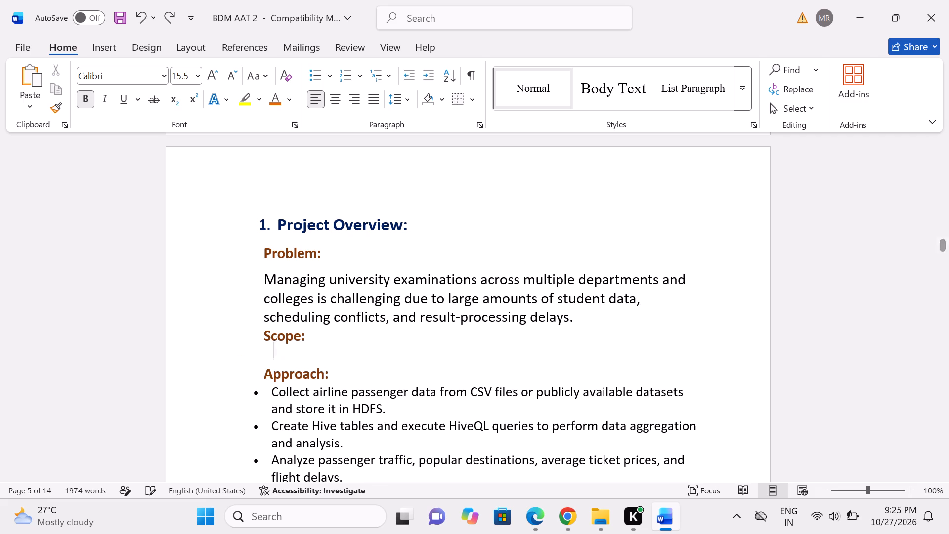
Copy ChatGPT's three Scope bullets into the Word report under Scope, leaving no blank line before Approach.
{"action": "left_click", "coordinate": [563, 519]}
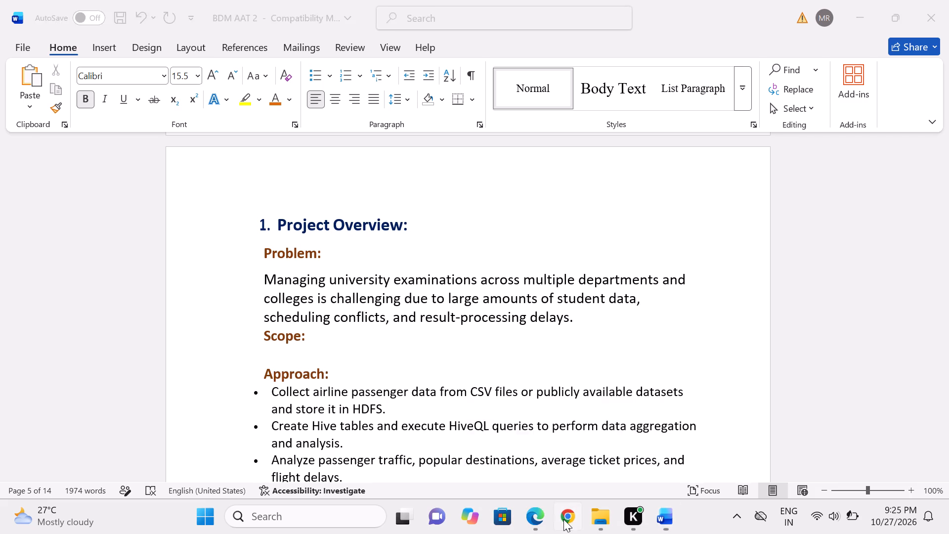
{"action": "scroll", "coordinate": [469, 334], "scroll_direction": "down", "scroll_amount": 2}
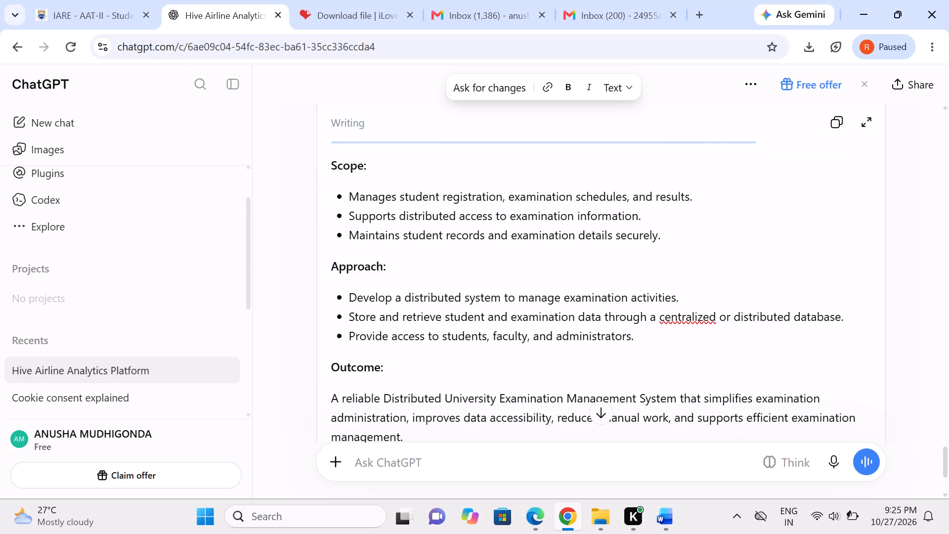
{"action": "left_click_drag", "start_coordinate": [350, 196], "coordinate": [681, 231]}
{"action": "key", "text": "ctrl+c"}
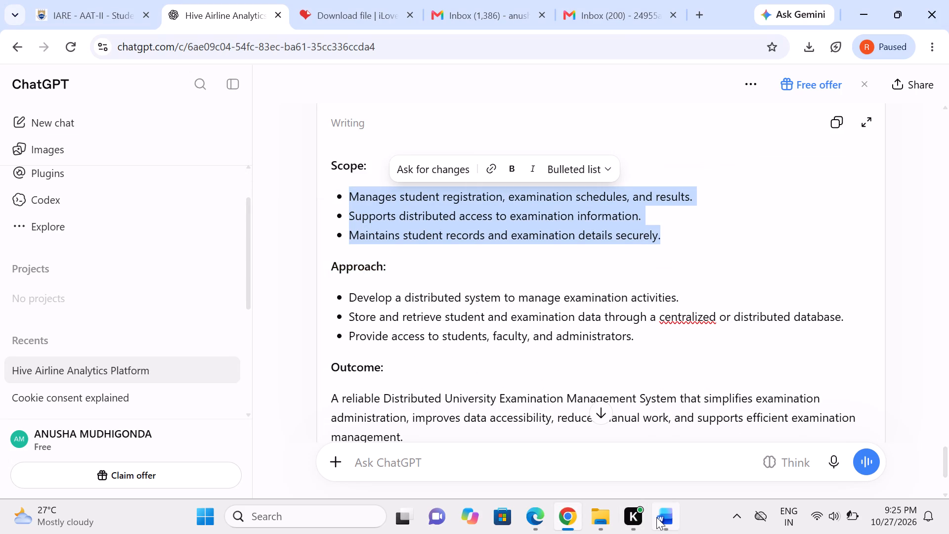
{"action": "left_click", "coordinate": [656, 517]}
{"action": "key", "text": "ctrl+v"}
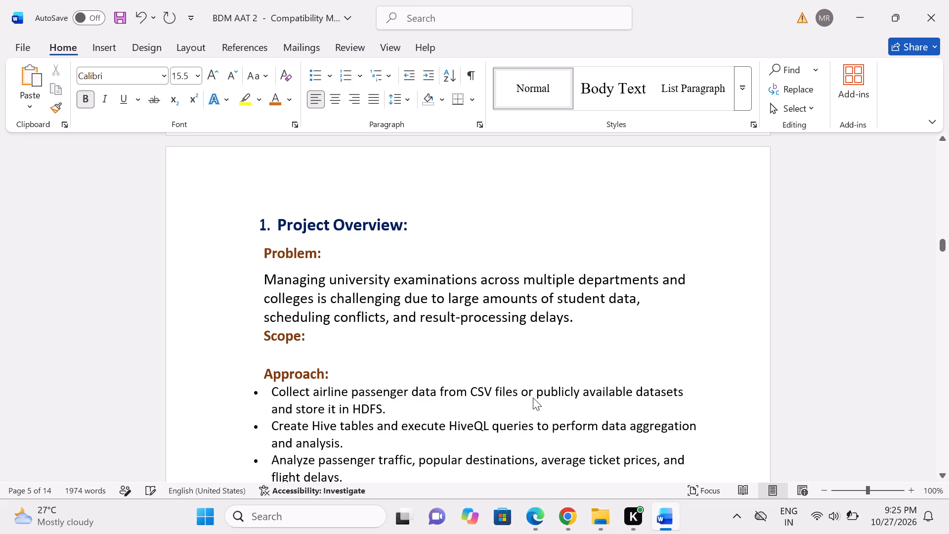
{"action": "key", "text": "BackSpace"}
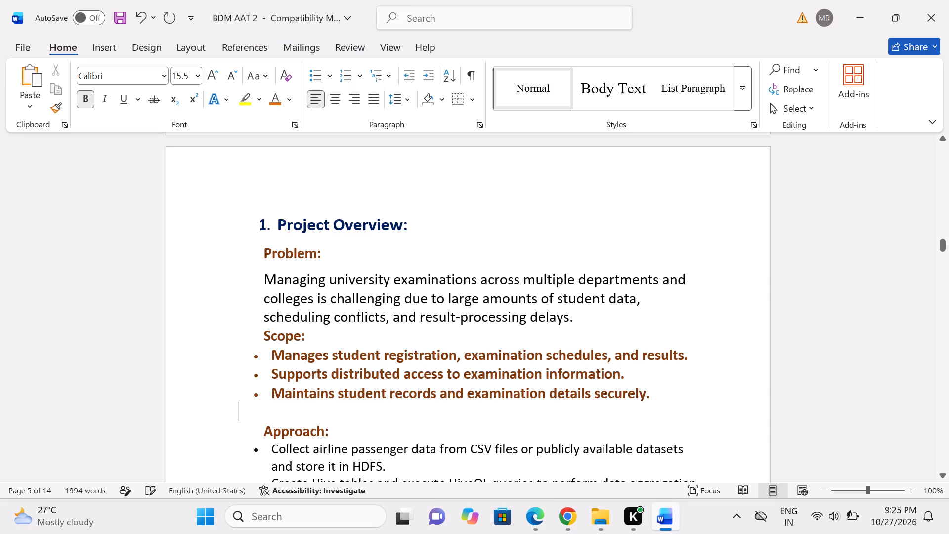
{"action": "key", "text": "BackSpace"}
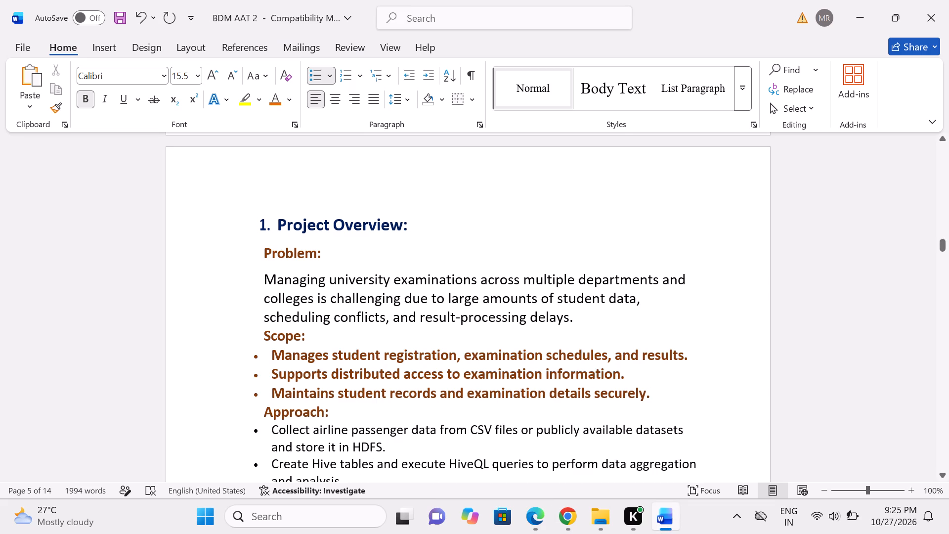
Remove the bold formatting from the three new Scope bullets and set their font colour to black.
{"action": "left_click_drag", "start_coordinate": [652, 396], "coordinate": [246, 354]}
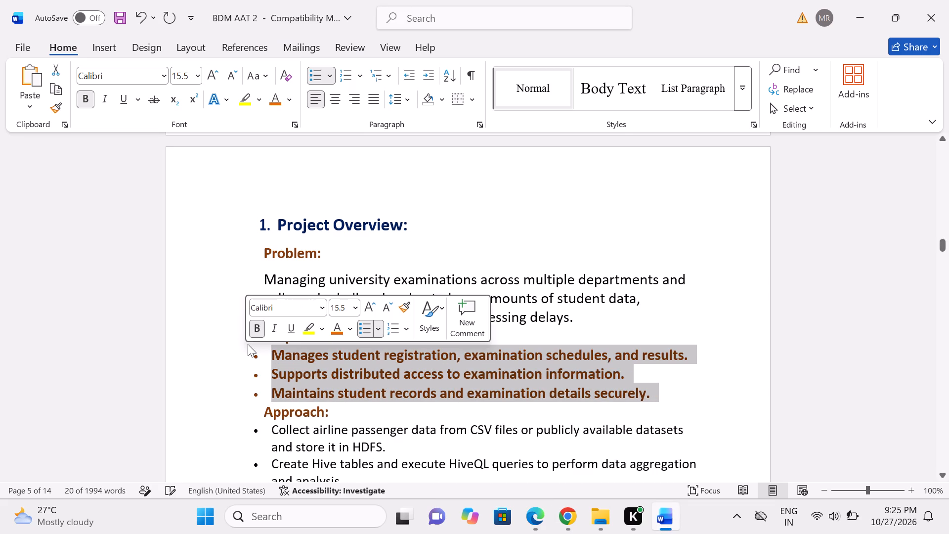
{"action": "left_click", "coordinate": [256, 327]}
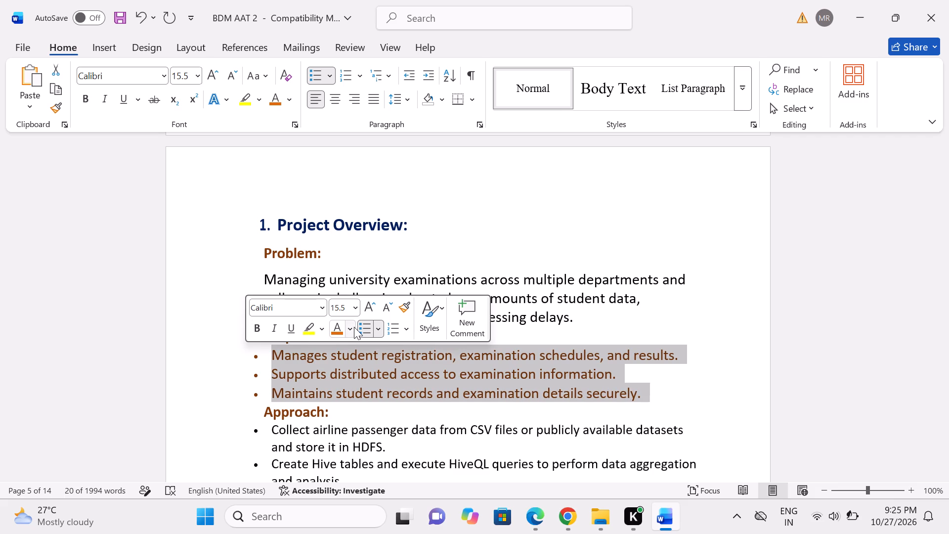
{"action": "left_click", "coordinate": [354, 327]}
{"action": "left_click", "coordinate": [359, 107]}
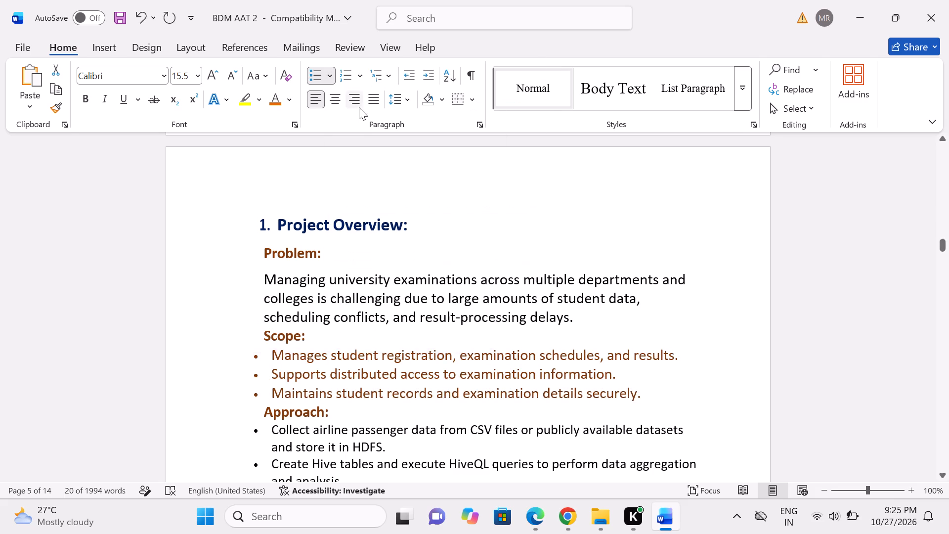
Delete the four airline bullets under Approach and add an empty line below the Approach heading.
{"action": "scroll", "coordinate": [393, 335], "scroll_direction": "down", "scroll_amount": 3}
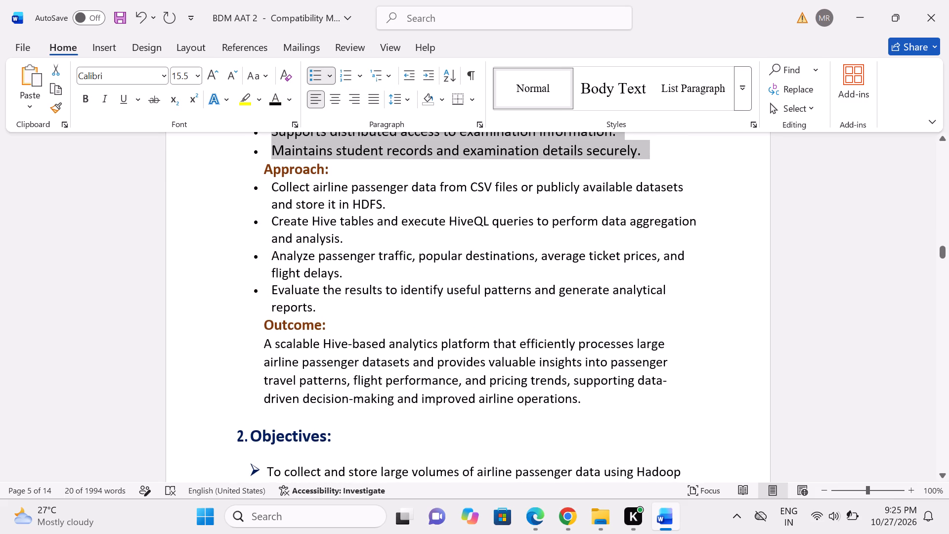
{"action": "left_click_drag", "start_coordinate": [320, 309], "coordinate": [266, 198]}
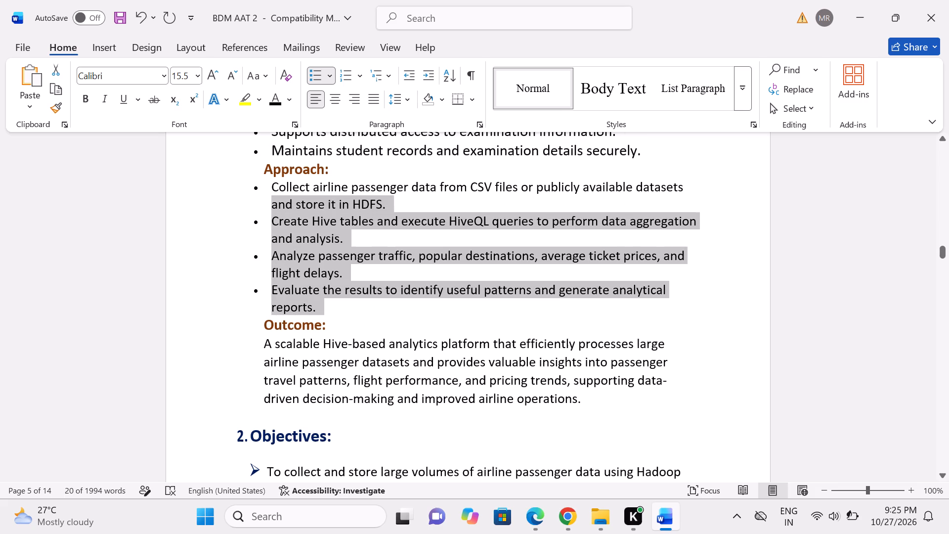
{"action": "left_click_drag", "start_coordinate": [266, 198], "coordinate": [266, 192]}
{"action": "key", "text": "BackSpace"}
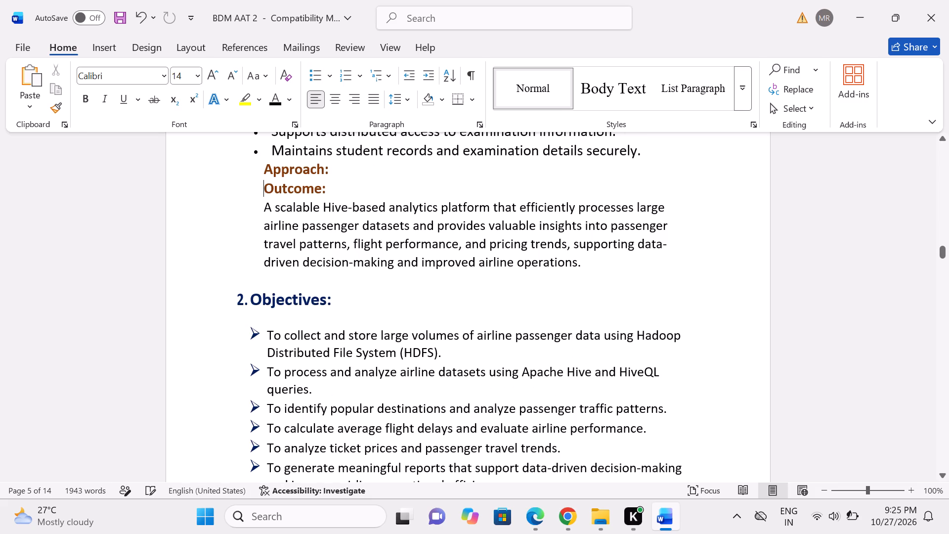
{"action": "left_click", "coordinate": [338, 171]}
{"action": "key", "text": "Return"}
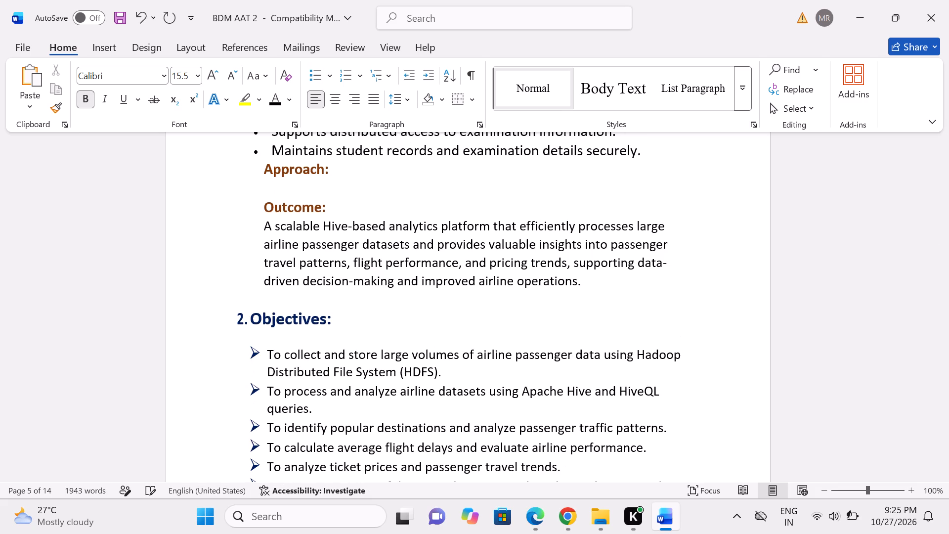
Copy ChatGPT's three Approach bullets into the Word report directly after the Approach heading, removing the empty line below it.
{"action": "left_click", "coordinate": [560, 524]}
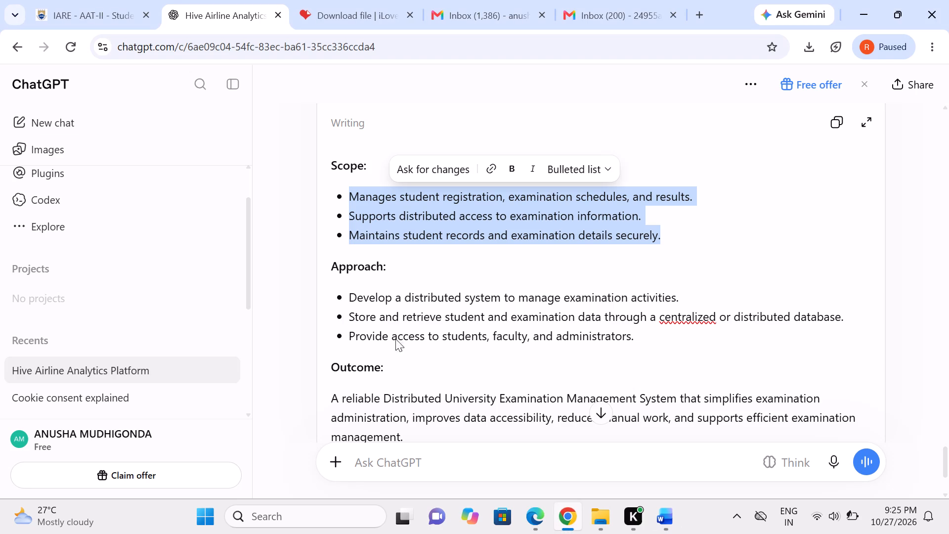
{"action": "left_click_drag", "start_coordinate": [349, 297], "coordinate": [573, 329]}
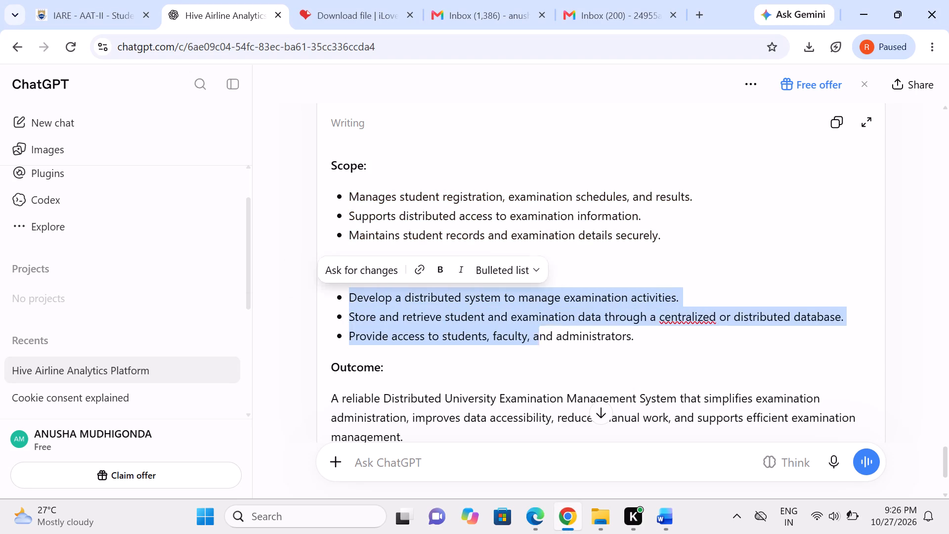
{"action": "left_click_drag", "start_coordinate": [573, 329], "coordinate": [662, 342]}
{"action": "key", "text": "ctrl+c"}
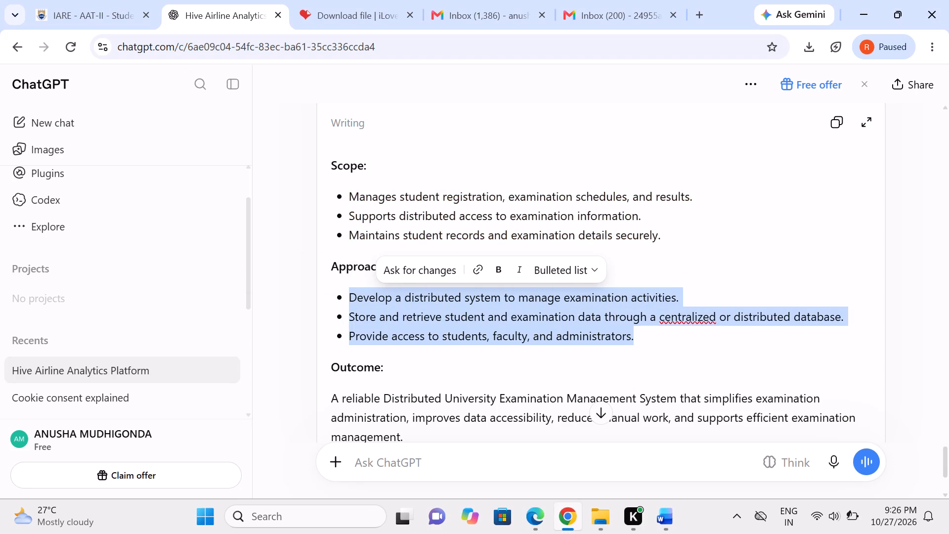
{"action": "left_click", "coordinate": [658, 523]}
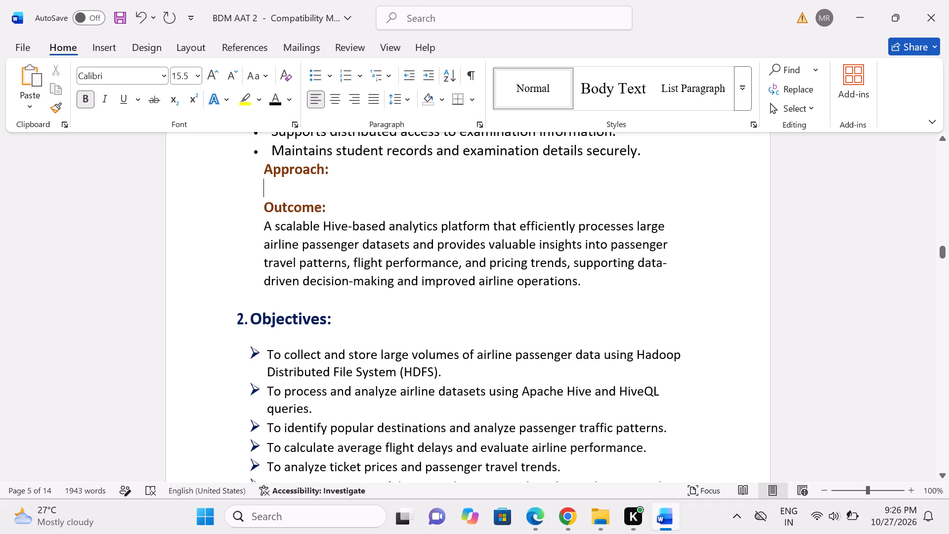
{"action": "left_click", "coordinate": [401, 178]}
{"action": "key", "text": "BackSpace"}
{"action": "key", "text": "BackSpace"}
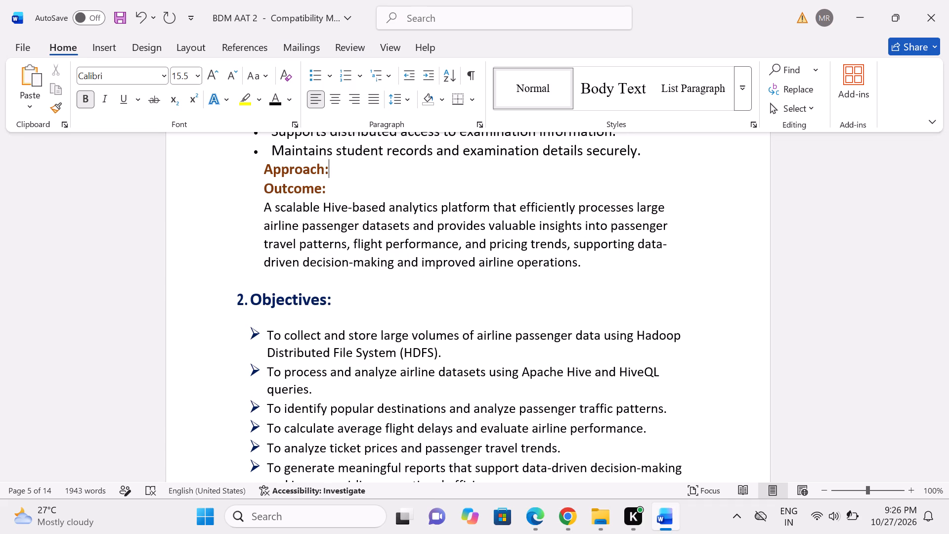
{"action": "key", "text": "ctrl+c"}
{"action": "key", "text": "ctrl+c"}
{"action": "key", "text": "ctrl+v"}
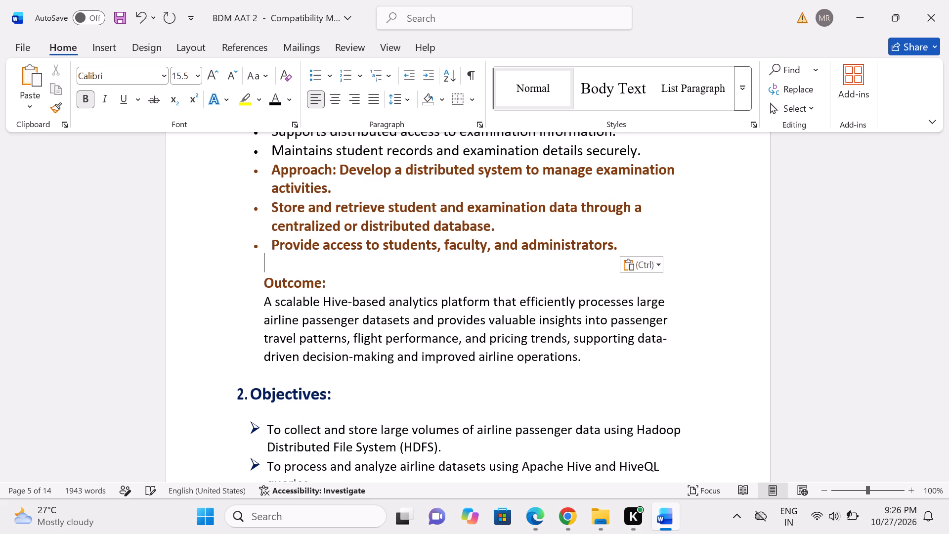
Split the Approach heading from the first pasted bullet onto its own line and remove the heading's bullet marker.
{"action": "scroll", "coordinate": [374, 175], "scroll_direction": "up", "scroll_amount": 1}
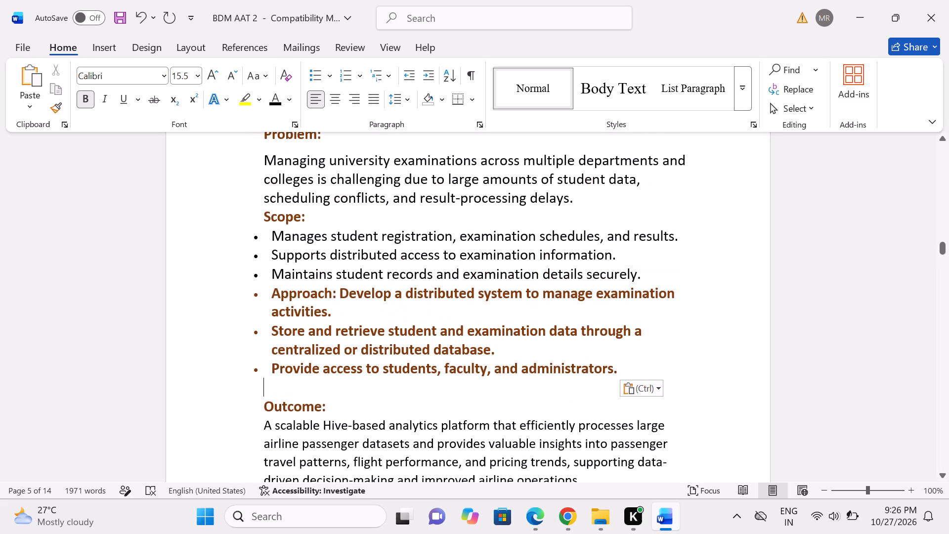
{"action": "left_click", "coordinate": [338, 292]}
{"action": "key", "text": "Return"}
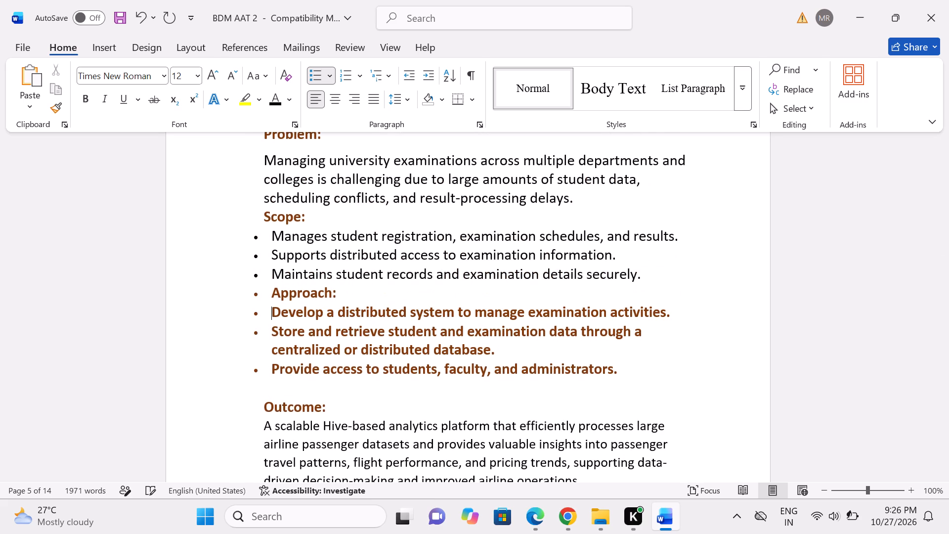
{"action": "left_click", "coordinate": [264, 296]}
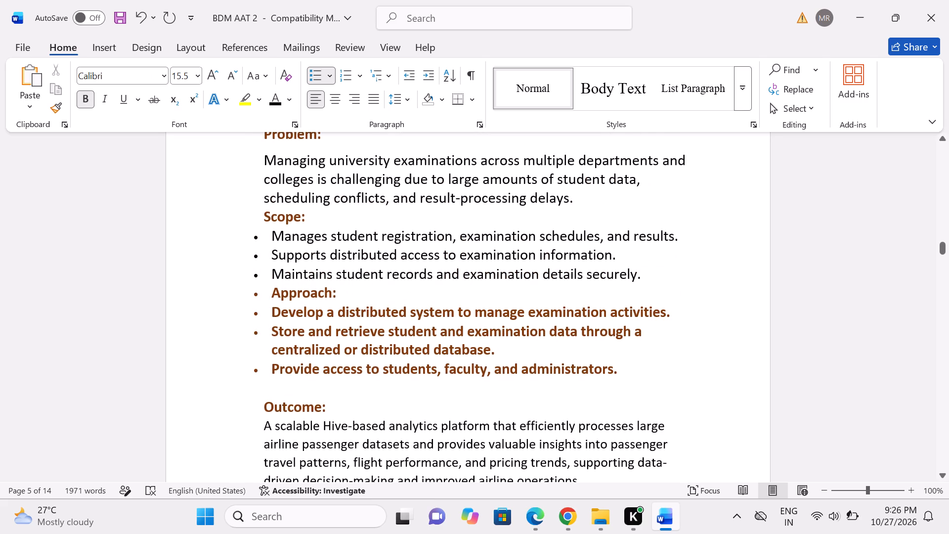
{"action": "key", "text": "BackSpace"}
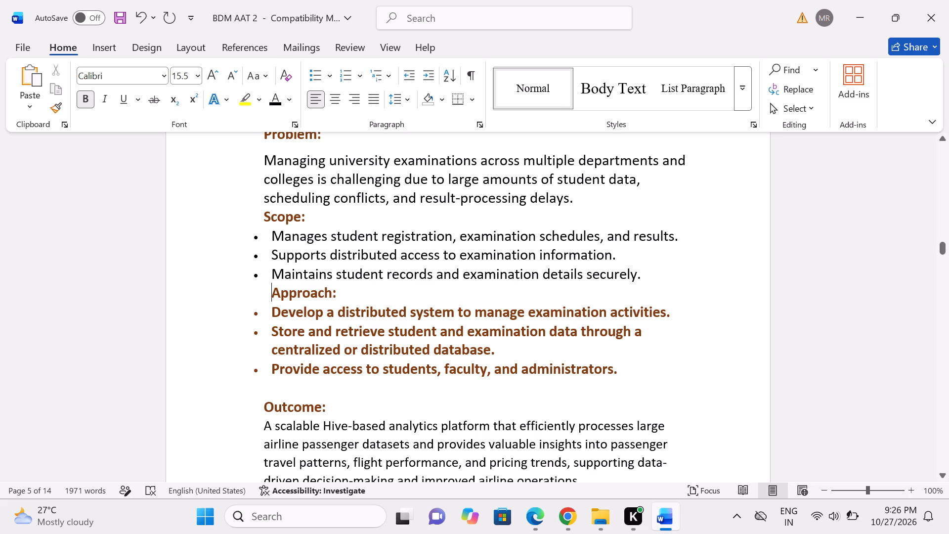
Remove the bold formatting from the three new Approach bullets and set their font colour to black.
{"action": "left_click_drag", "start_coordinate": [270, 311], "coordinate": [665, 377]}
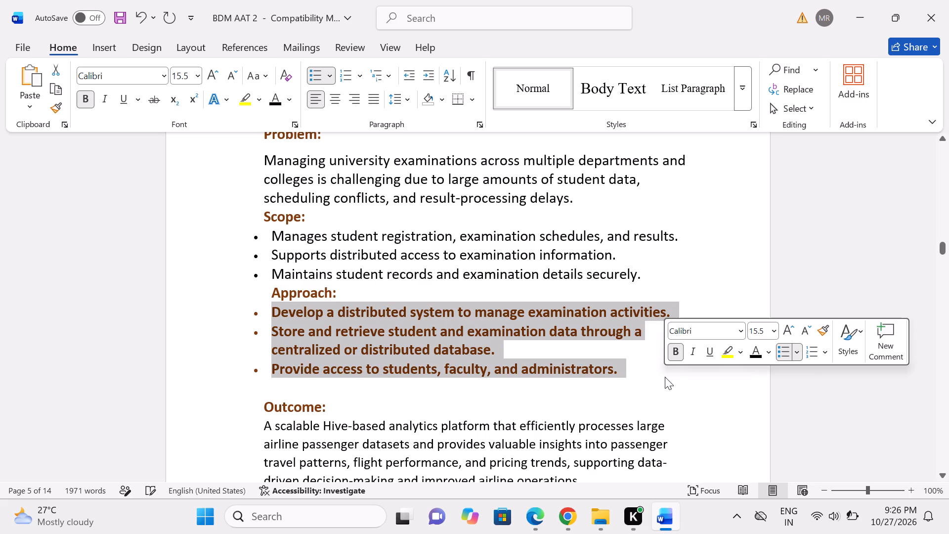
{"action": "left_click", "coordinate": [671, 348]}
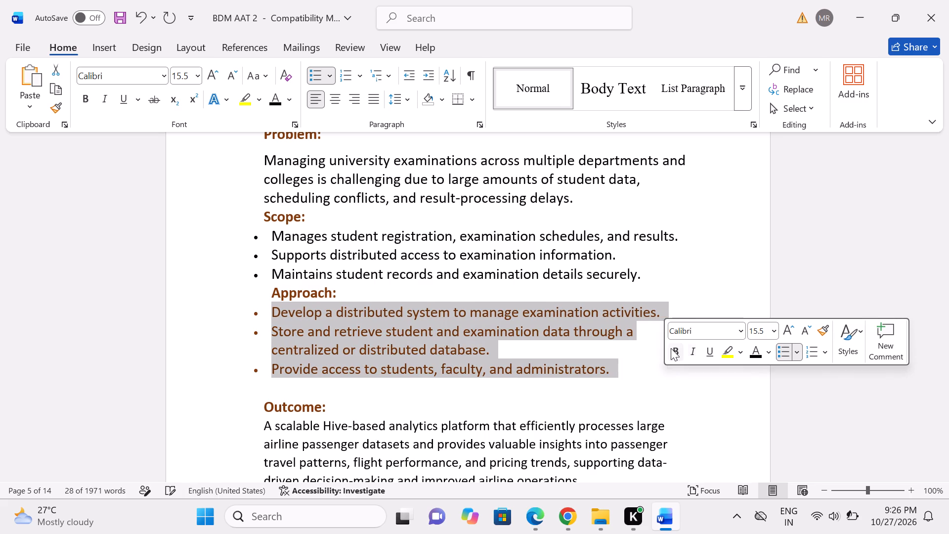
{"action": "left_click", "coordinate": [760, 351]}
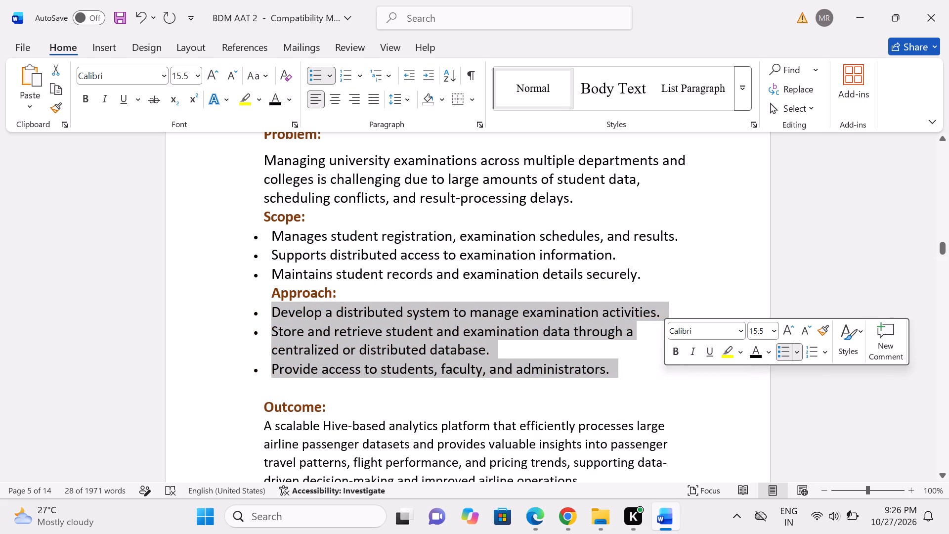
Delete the blank line between the last Approach bullet and the Outcome heading.
{"action": "left_click", "coordinate": [293, 387]}
{"action": "key", "text": "BackSpace"}
{"action": "key", "text": "BackSpace"}
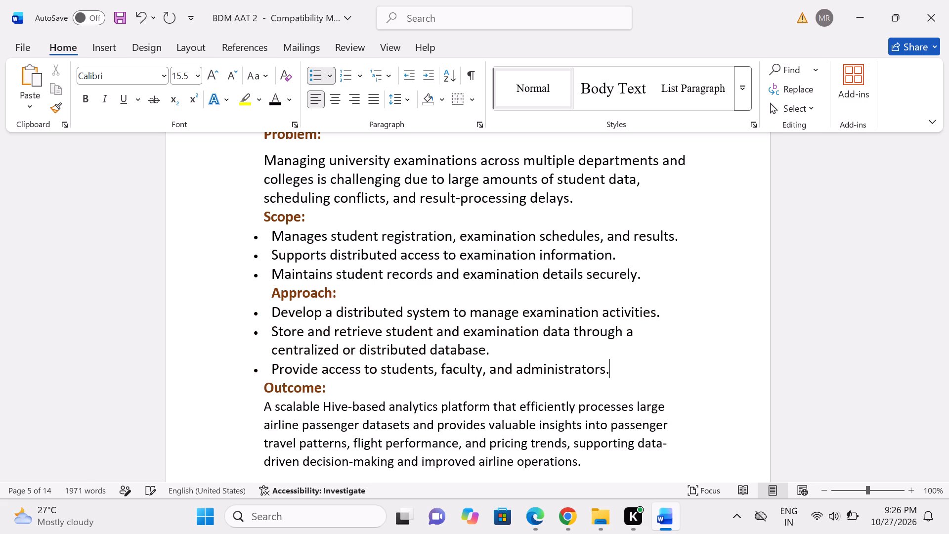
Delete the airline paragraph under Outcome, keeping a single empty line between the Outcome heading and Objectives.
{"action": "scroll", "coordinate": [293, 387], "scroll_direction": "down", "scroll_amount": 2}
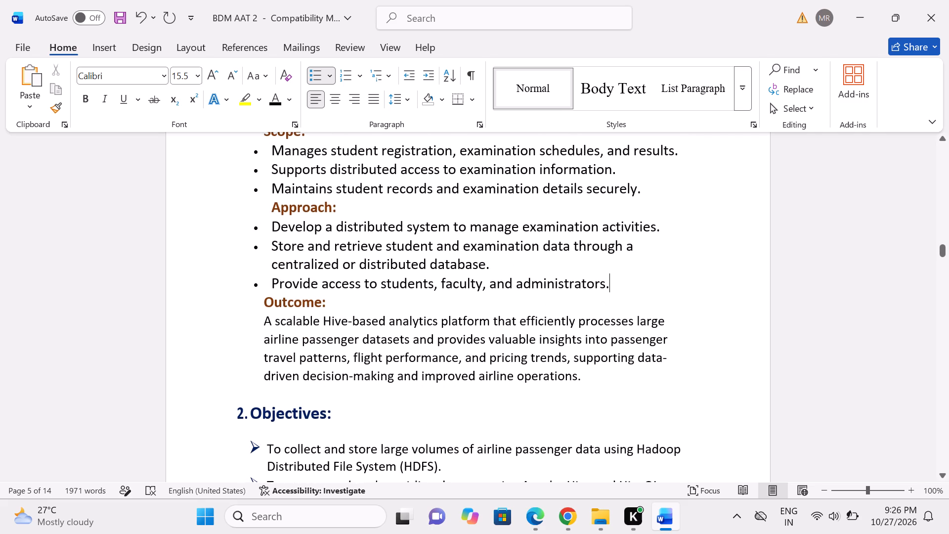
{"action": "left_click_drag", "start_coordinate": [584, 377], "coordinate": [252, 327]}
{"action": "key", "text": "BackSpace"}
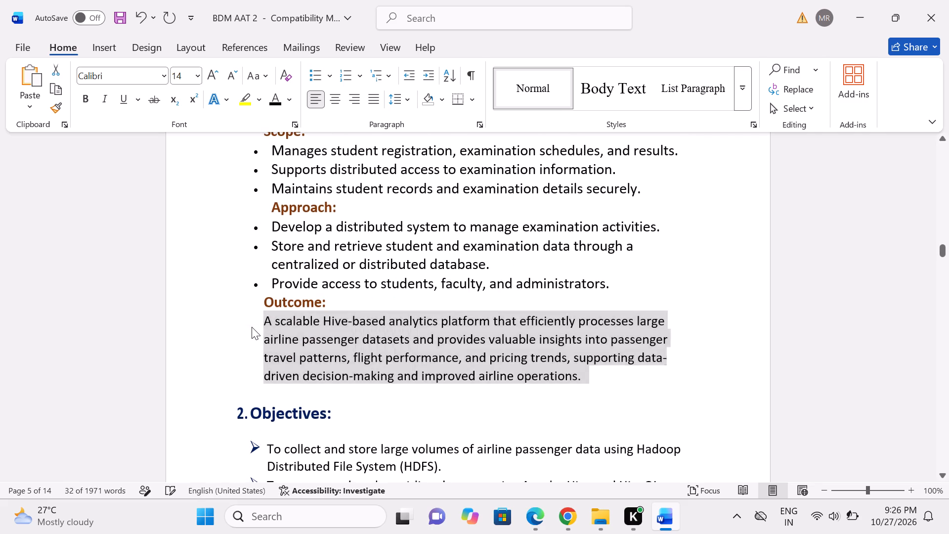
{"action": "key", "text": "BackSpace"}
{"action": "key", "text": "BackSpace"}
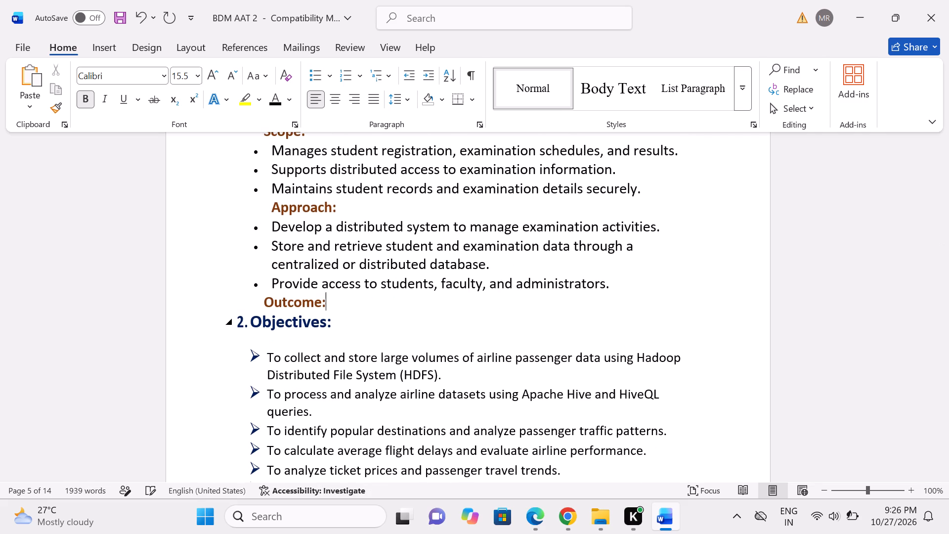
{"action": "key", "text": "Return"}
Copy the Outcome paragraph from the ChatGPT reply and paste it on a new line under the Word report's Outcome heading.
{"action": "left_click", "coordinate": [564, 520]}
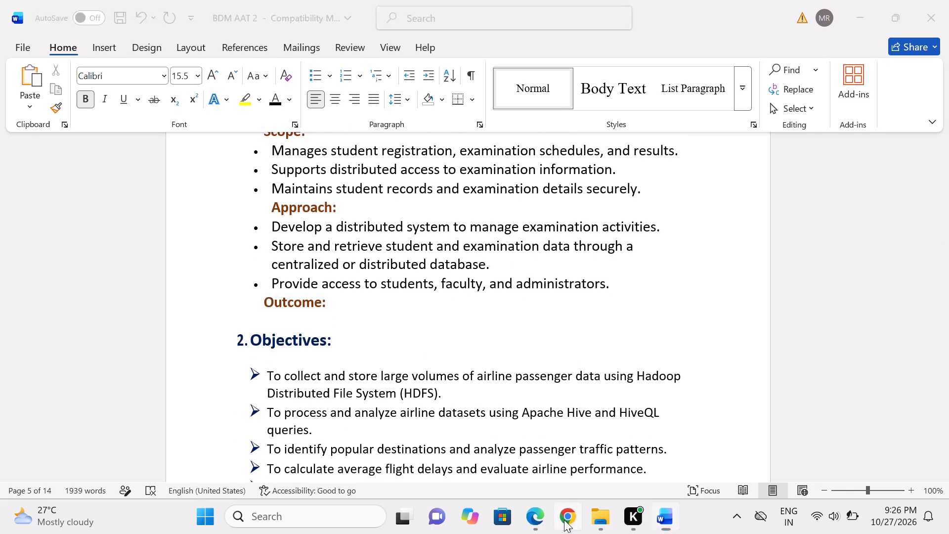
{"action": "scroll", "coordinate": [432, 351], "scroll_direction": "down", "scroll_amount": 2}
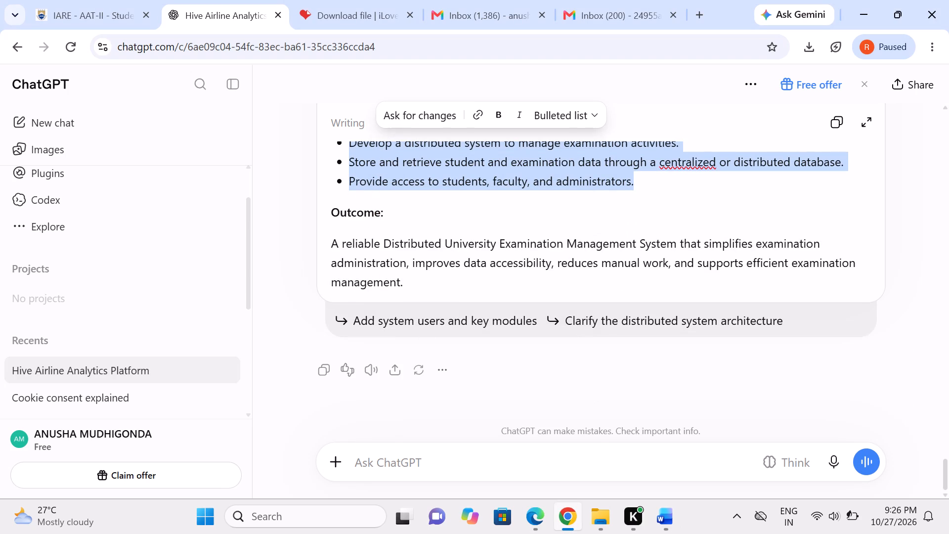
{"action": "left_click_drag", "start_coordinate": [332, 240], "coordinate": [432, 296]}
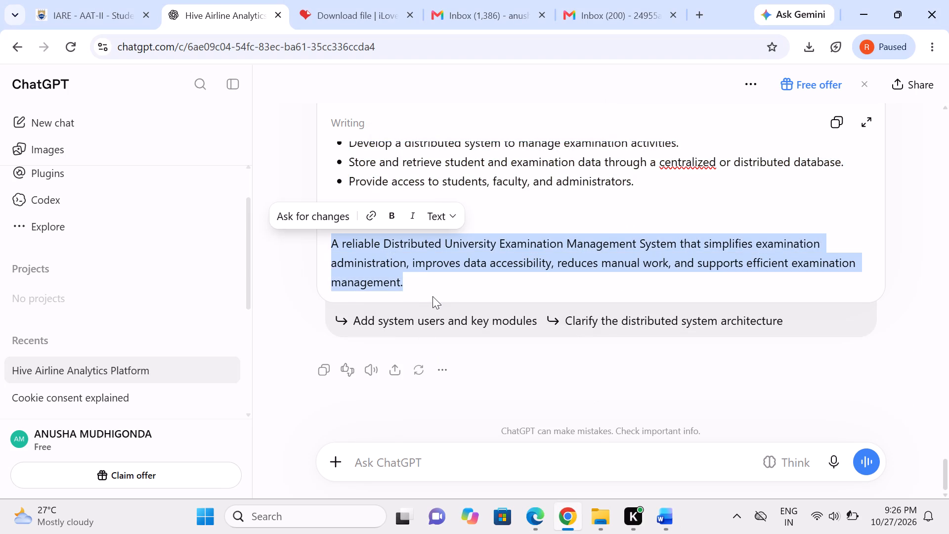
{"action": "key", "text": "ctrl+c"}
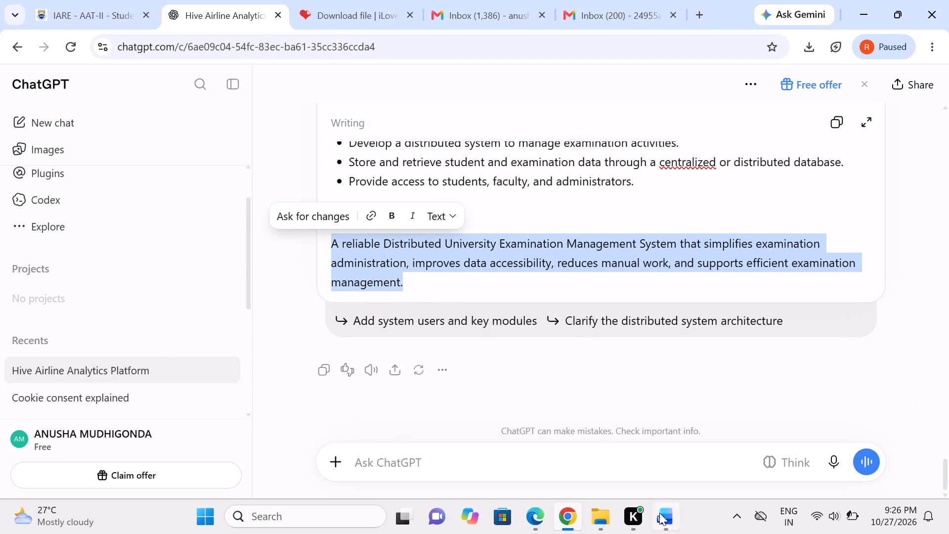
{"action": "left_click", "coordinate": [659, 513]}
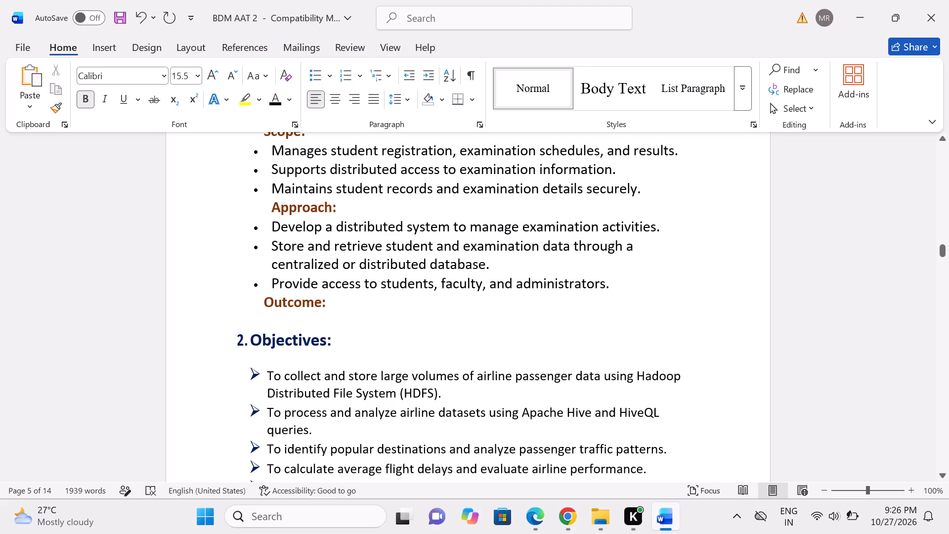
{"action": "key", "text": "BackSpace"}
{"action": "key", "text": "BackSpace"}
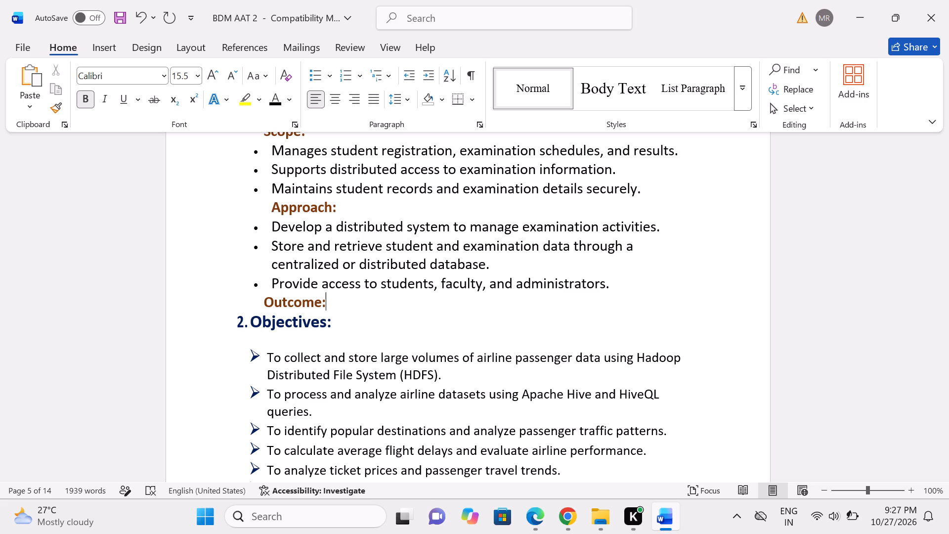
{"action": "key", "text": "Return"}
{"action": "key", "text": "ctrl+v"}
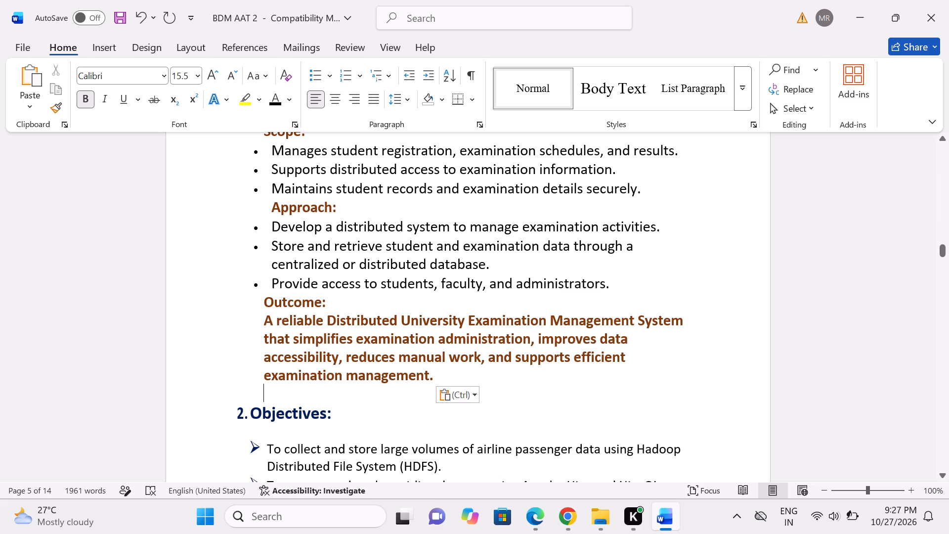
Set the pasted Outcome paragraph's font colour to black and remove its bold formatting.
{"action": "left_click_drag", "start_coordinate": [263, 321], "coordinate": [441, 376]}
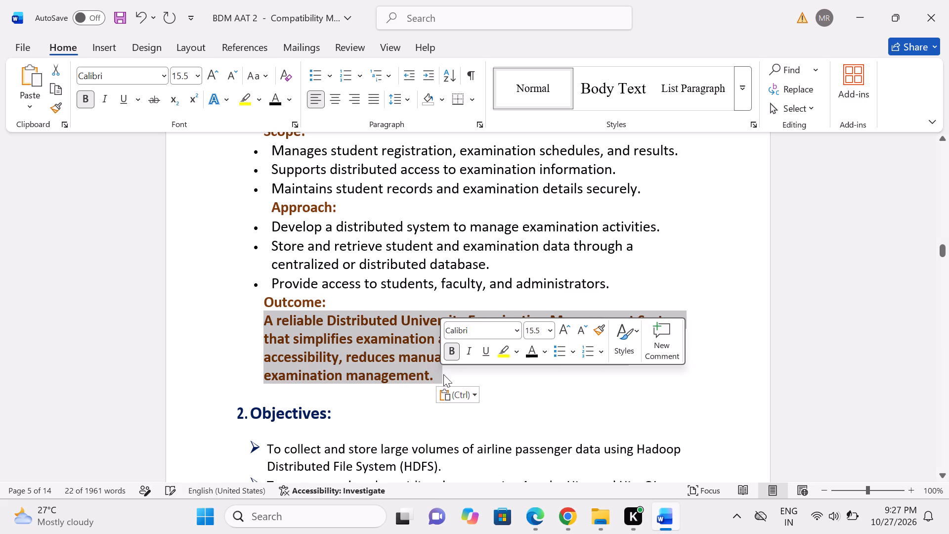
{"action": "left_click", "coordinate": [531, 347]}
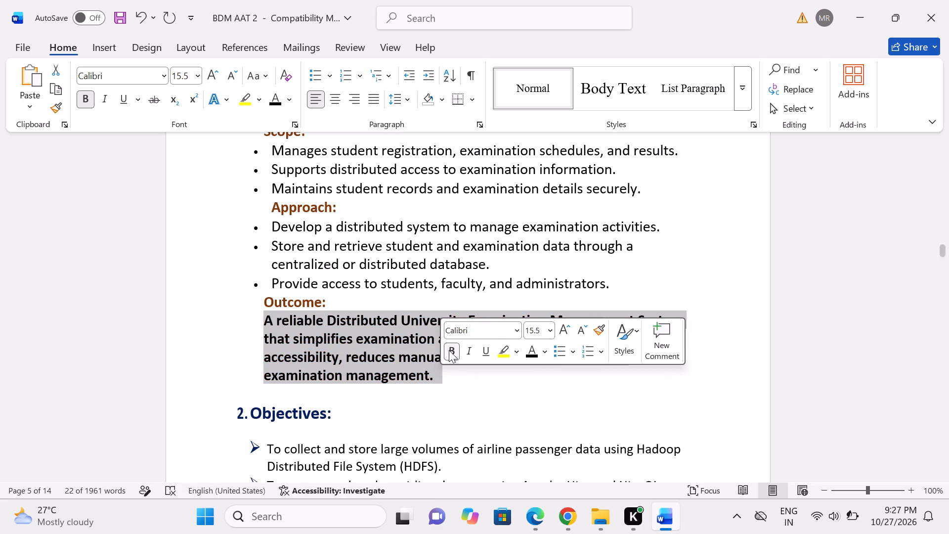
{"action": "left_click", "coordinate": [453, 350]}
{"action": "scroll", "coordinate": [424, 428], "scroll_direction": "down", "scroll_amount": 4}
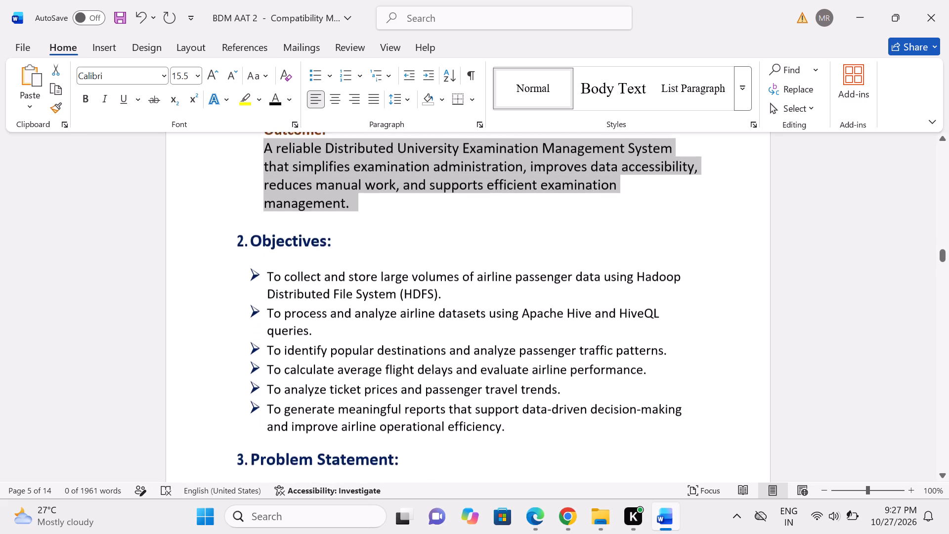
{"action": "scroll", "coordinate": [424, 428], "scroll_direction": "down", "scroll_amount": 1}
{"action": "left_click_drag", "start_coordinate": [252, 169], "coordinate": [342, 169]}
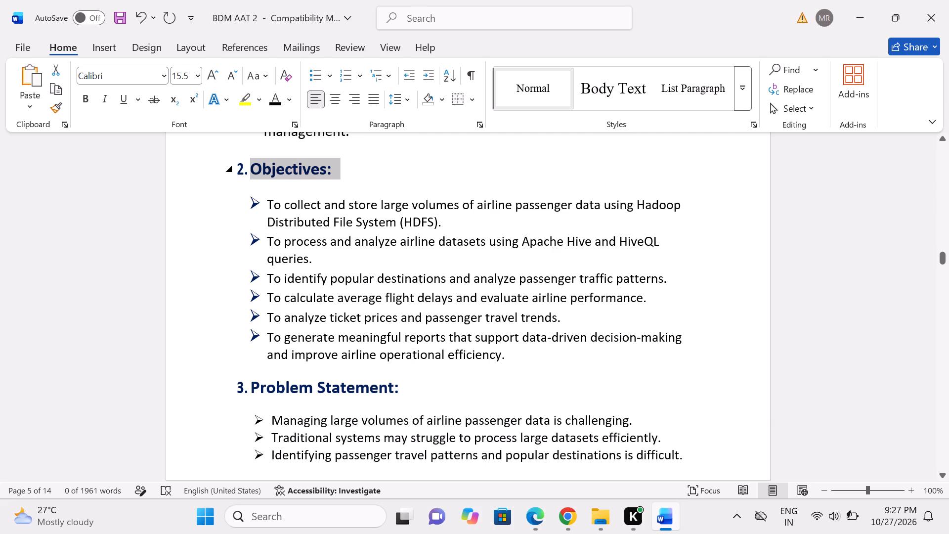
{"action": "left_click_drag", "start_coordinate": [342, 169], "coordinate": [343, 169]}
{"action": "key", "text": "ctrl+c"}
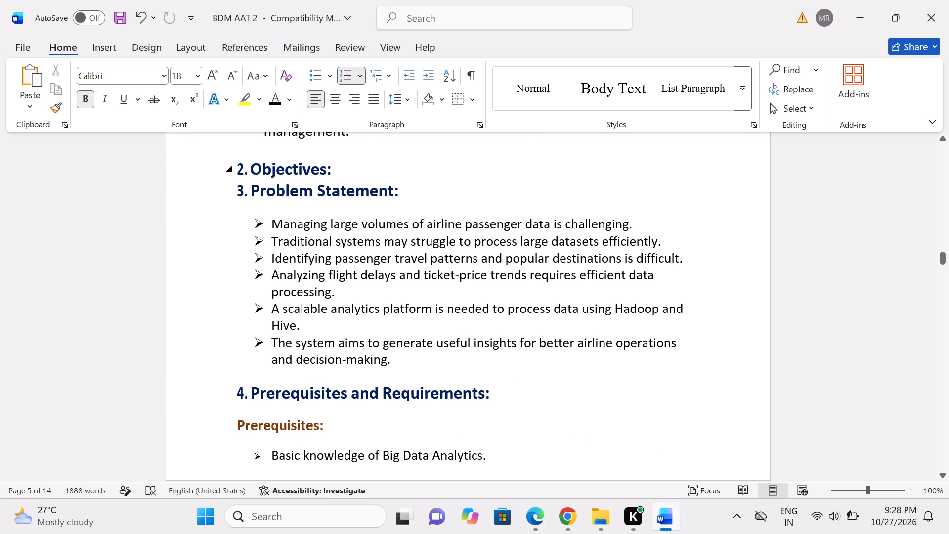
{"action": "left_click", "coordinate": [342, 168]}
{"action": "key", "text": "Return"}
{"action": "key", "text": "BackSpace"}
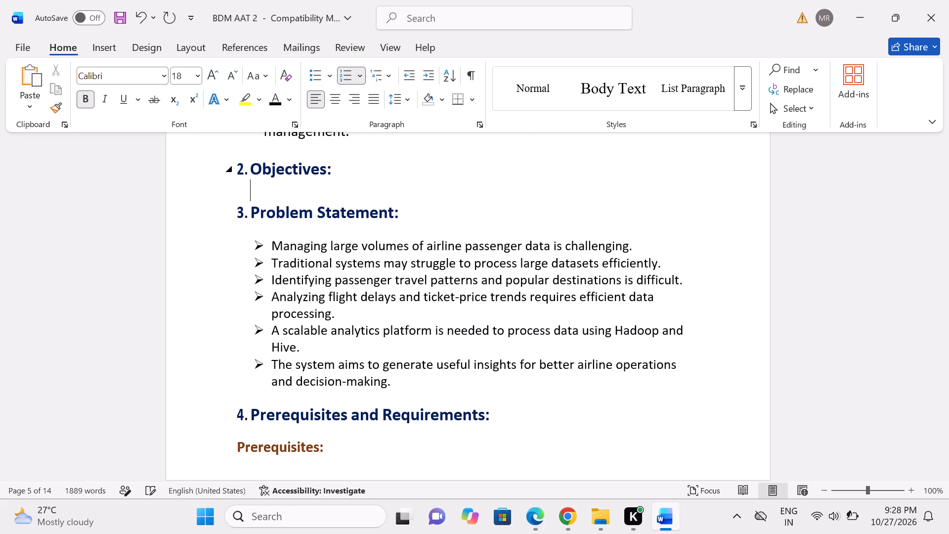
{"action": "key", "text": "ctrl+v"}
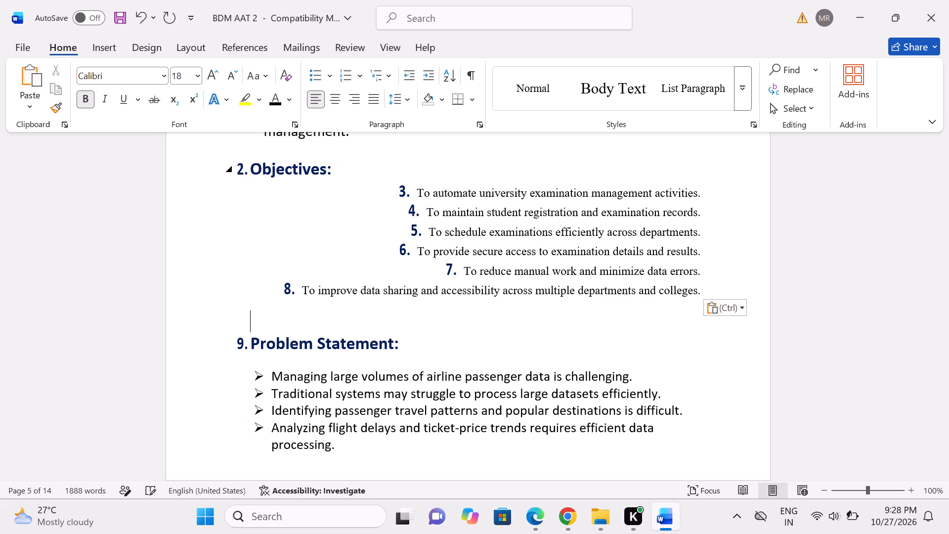
Change the numbering of the six pasted objectives to the arrowhead bullet style.
{"action": "left_click_drag", "start_coordinate": [417, 191], "coordinate": [727, 308]}
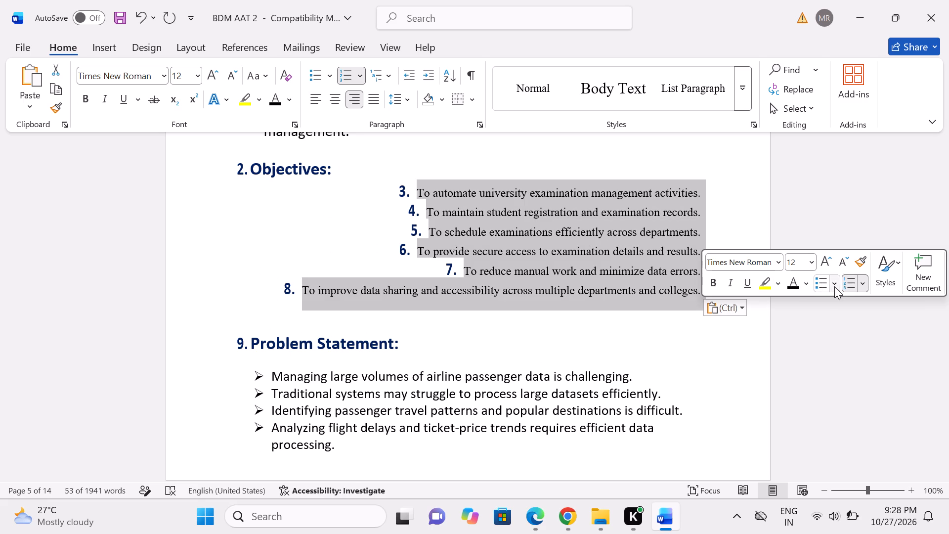
{"action": "left_click", "coordinate": [834, 286]}
{"action": "left_click", "coordinate": [733, 165]}
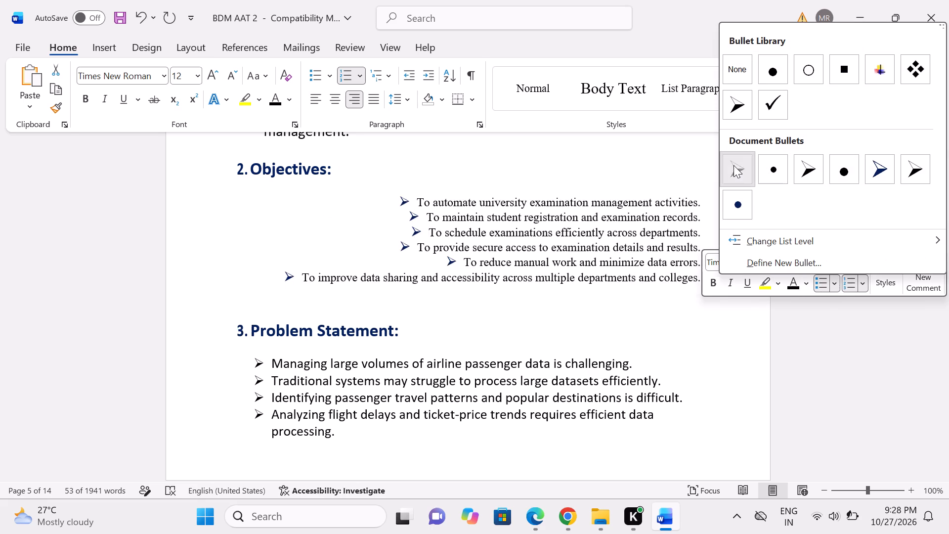
Left-align each of the six bulleted objectives under the Objectives heading.
{"action": "left_click", "coordinate": [404, 200]}
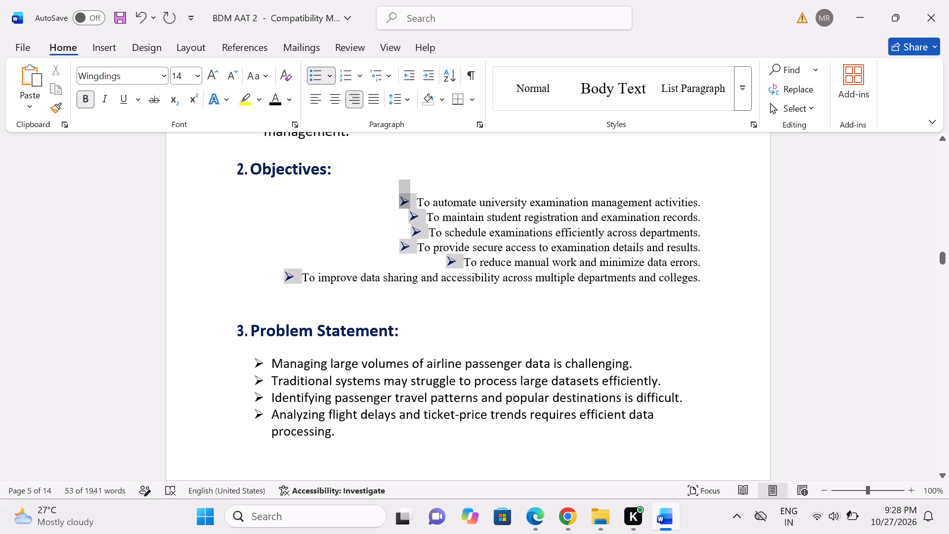
{"action": "left_click", "coordinate": [315, 104]}
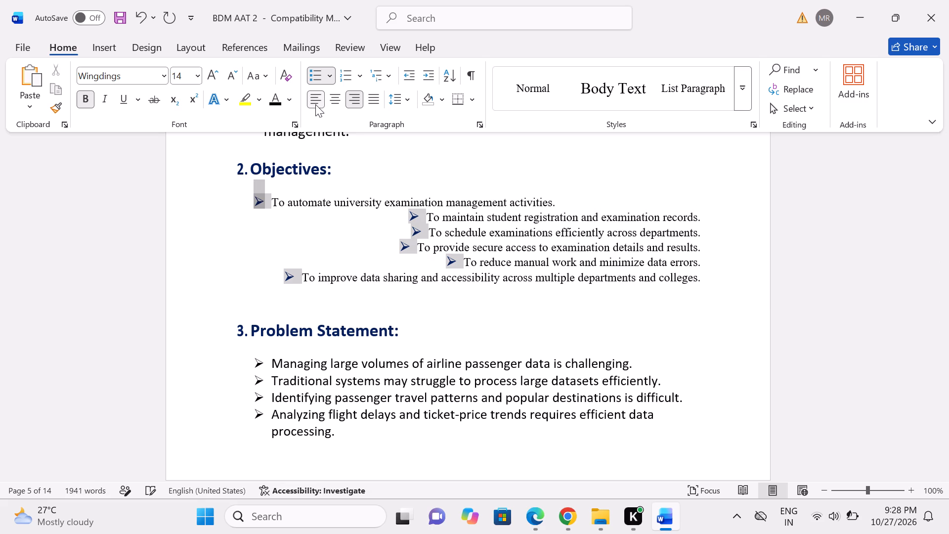
{"action": "left_click", "coordinate": [416, 219]}
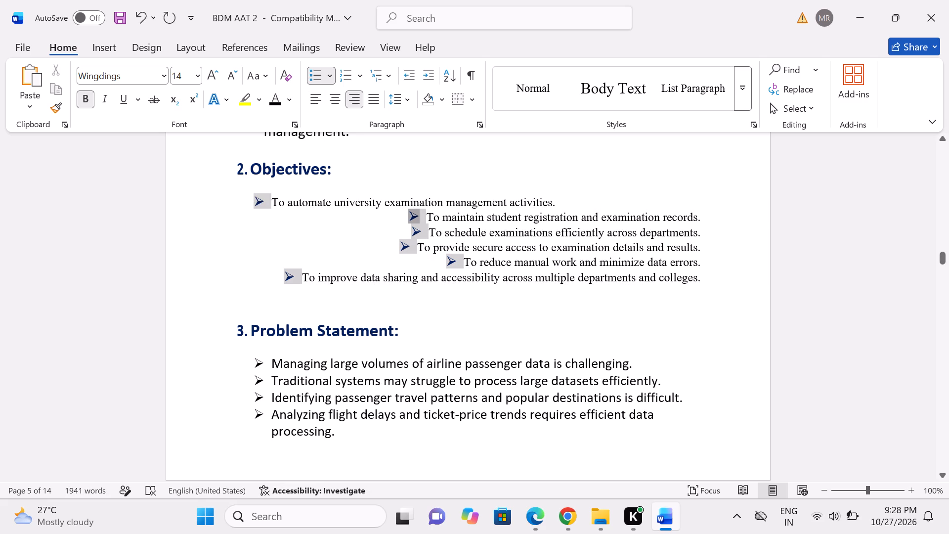
{"action": "left_click", "coordinate": [318, 99]}
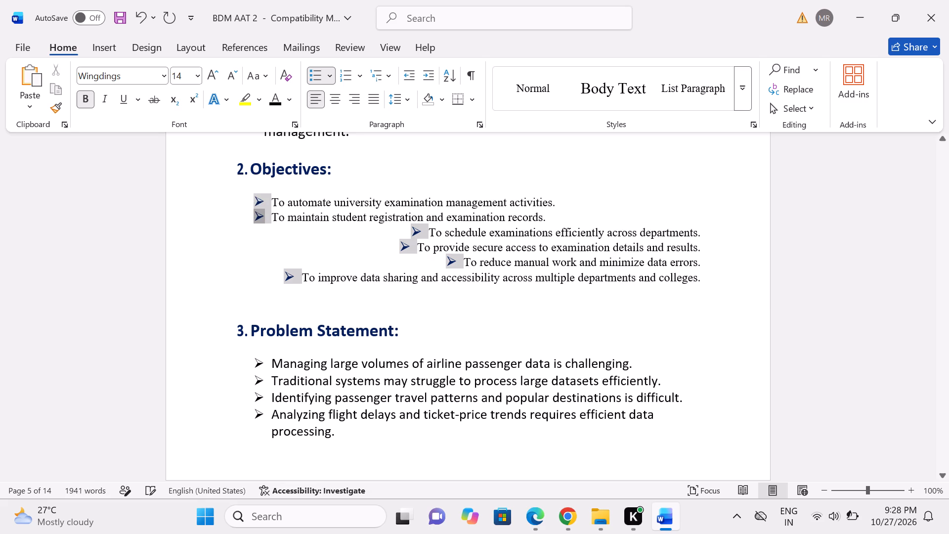
{"action": "left_click", "coordinate": [419, 231]}
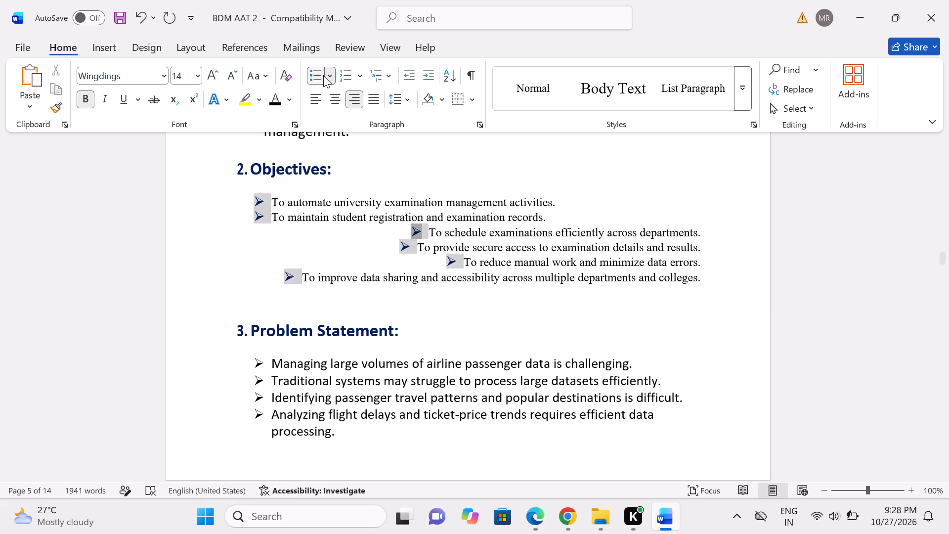
{"action": "left_click", "coordinate": [309, 101]}
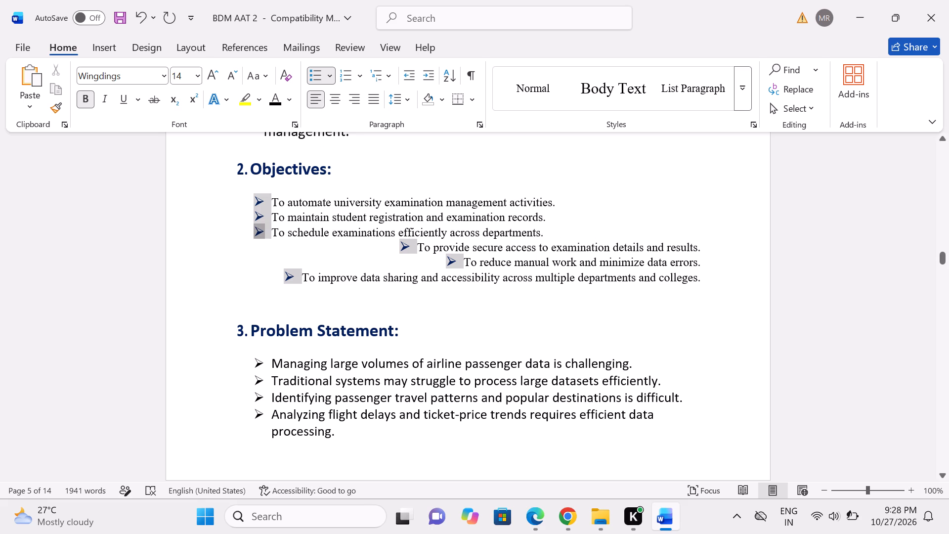
{"action": "left_click", "coordinate": [407, 245]}
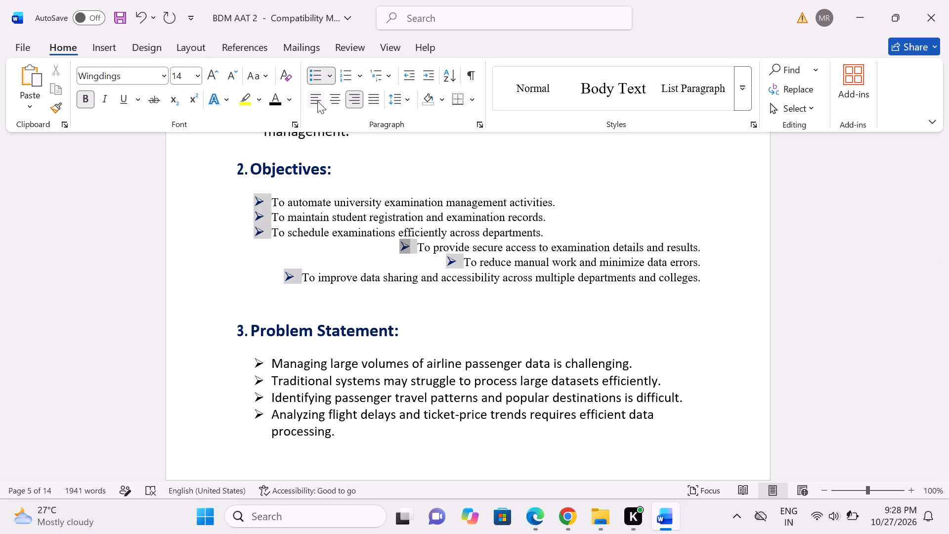
{"action": "left_click", "coordinate": [317, 101]}
{"action": "left_click", "coordinate": [454, 262]}
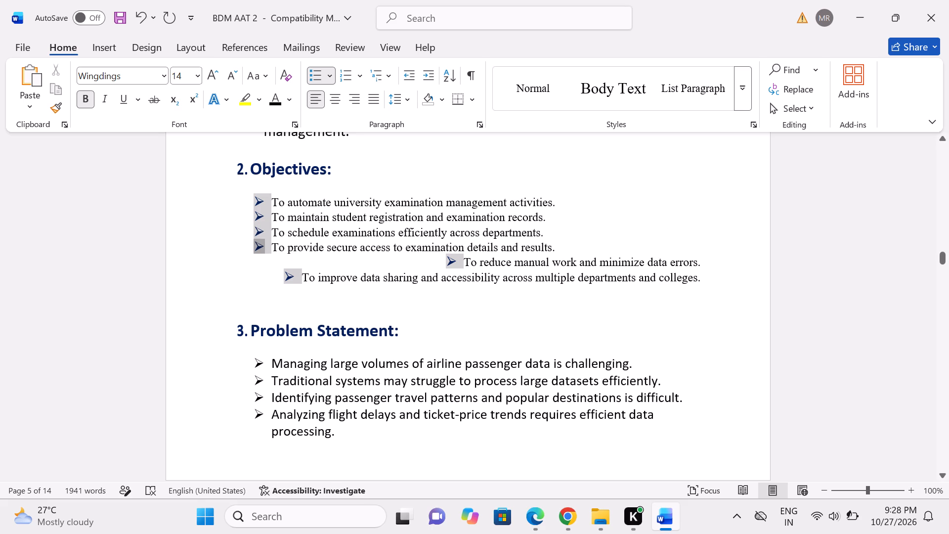
{"action": "left_click", "coordinate": [320, 96]}
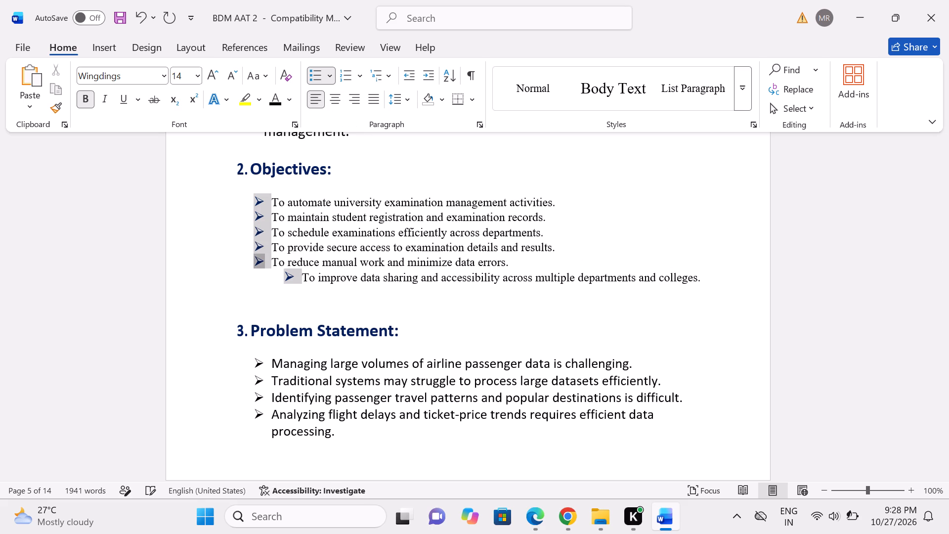
{"action": "left_click", "coordinate": [292, 276]}
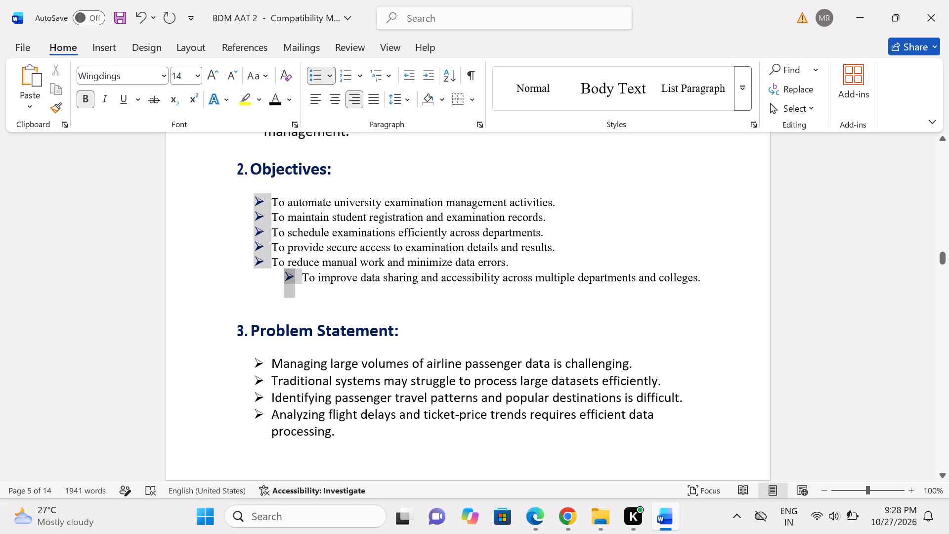
{"action": "left_click", "coordinate": [318, 100]}
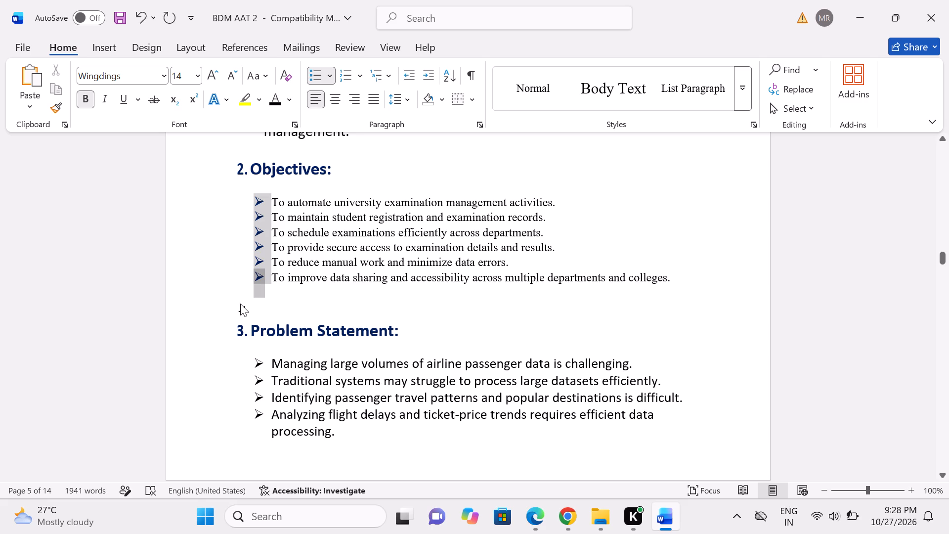
{"action": "left_click", "coordinate": [240, 309]}
{"action": "left_click", "coordinate": [240, 309]}
Set the text of the six objectives to 14-point Calibri (Body).
{"action": "left_click", "coordinate": [271, 203]}
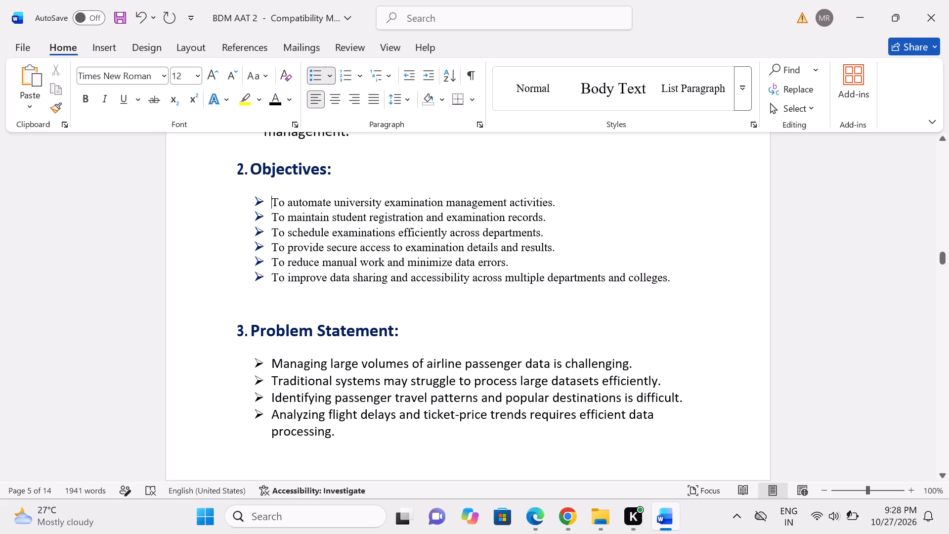
{"action": "left_click_drag", "start_coordinate": [271, 203], "coordinate": [688, 277]}
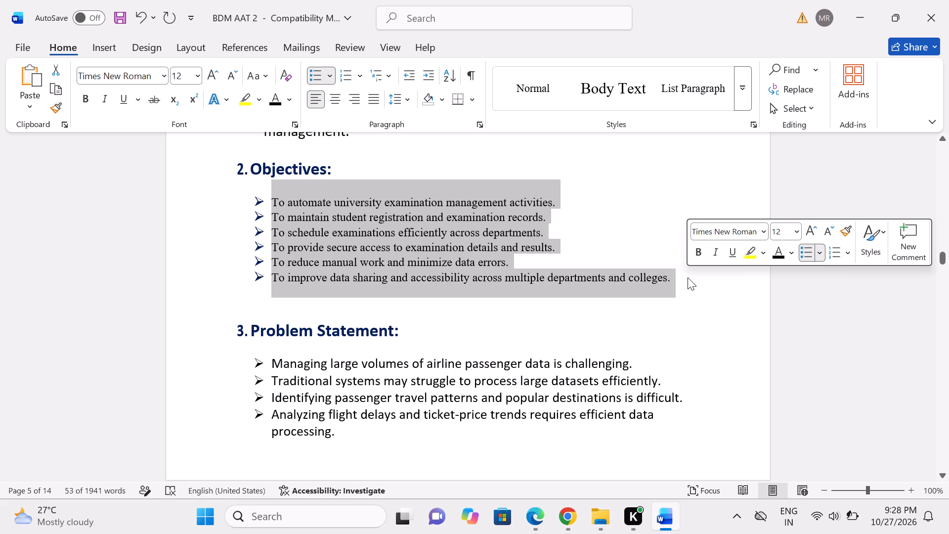
{"action": "left_click", "coordinate": [801, 233]}
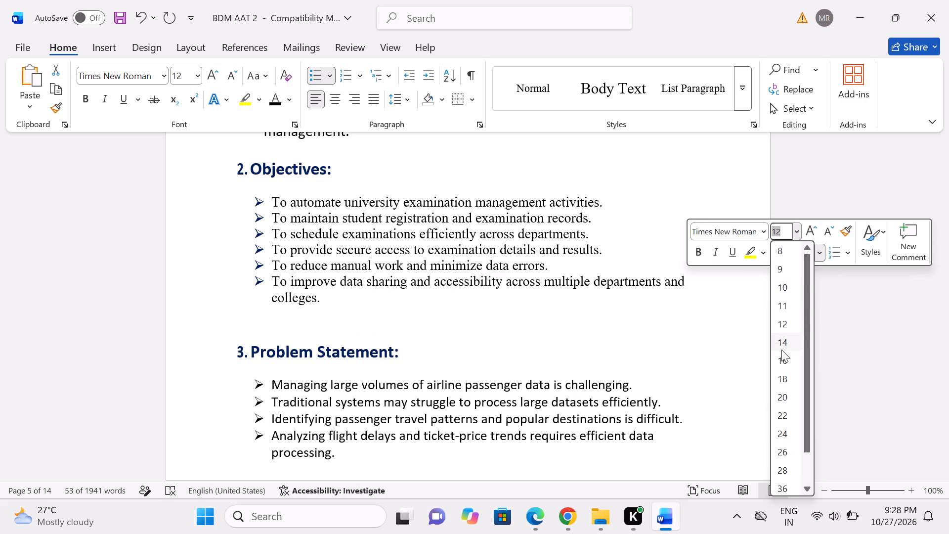
{"action": "left_click", "coordinate": [781, 350]}
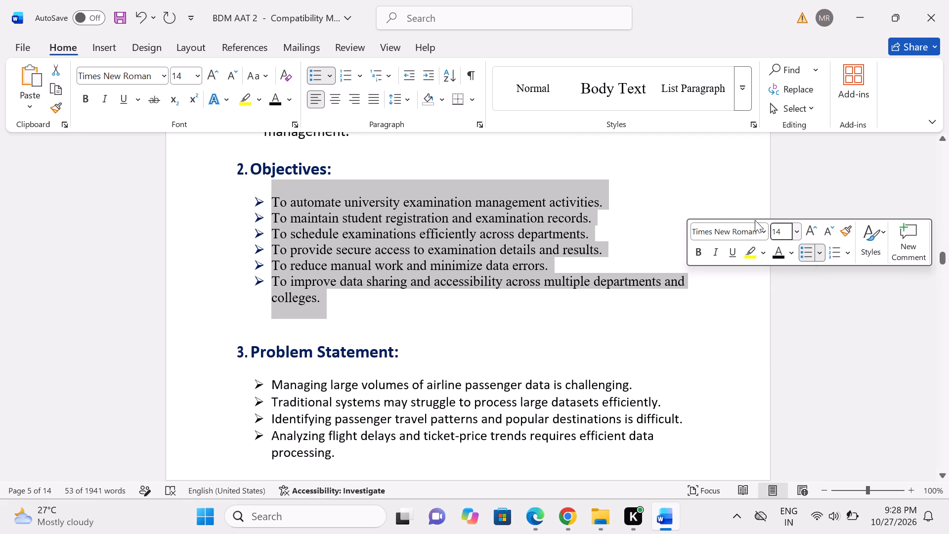
{"action": "left_click", "coordinate": [764, 231]}
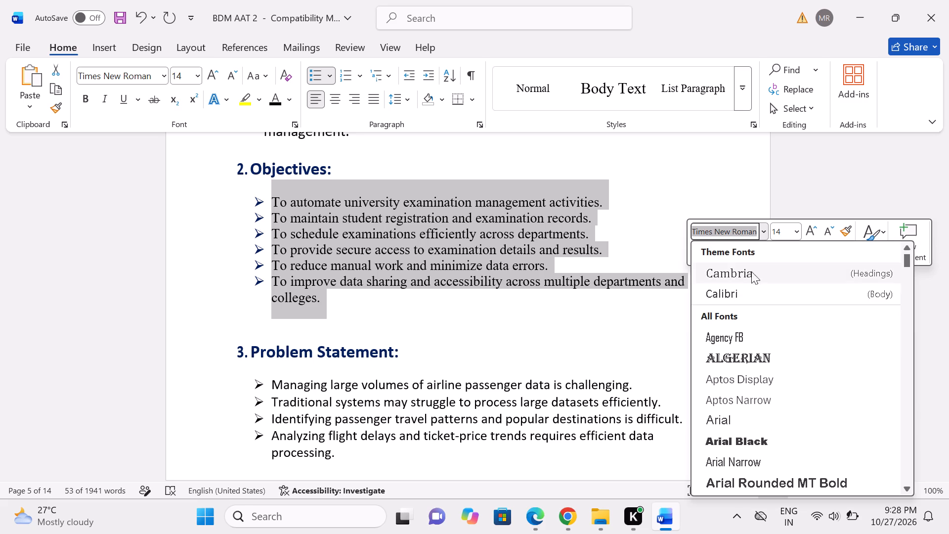
{"action": "left_click", "coordinate": [747, 292]}
Insert blank lines after the last objective to move the Problem Statement heading onto the following page.
{"action": "scroll", "coordinate": [613, 308], "scroll_direction": "up", "scroll_amount": 3}
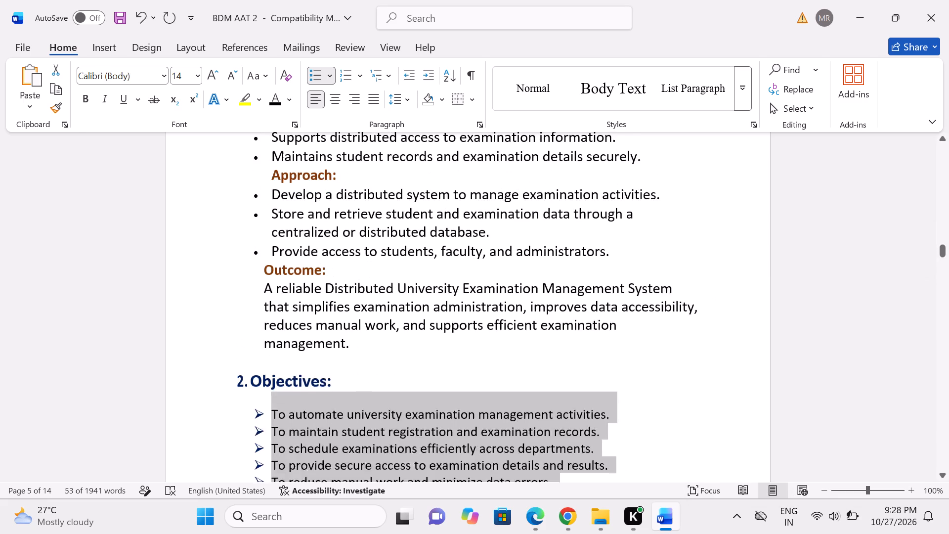
{"action": "scroll", "coordinate": [613, 308], "scroll_direction": "down", "scroll_amount": 7}
{"action": "scroll", "coordinate": [613, 308], "scroll_direction": "up", "scroll_amount": 1}
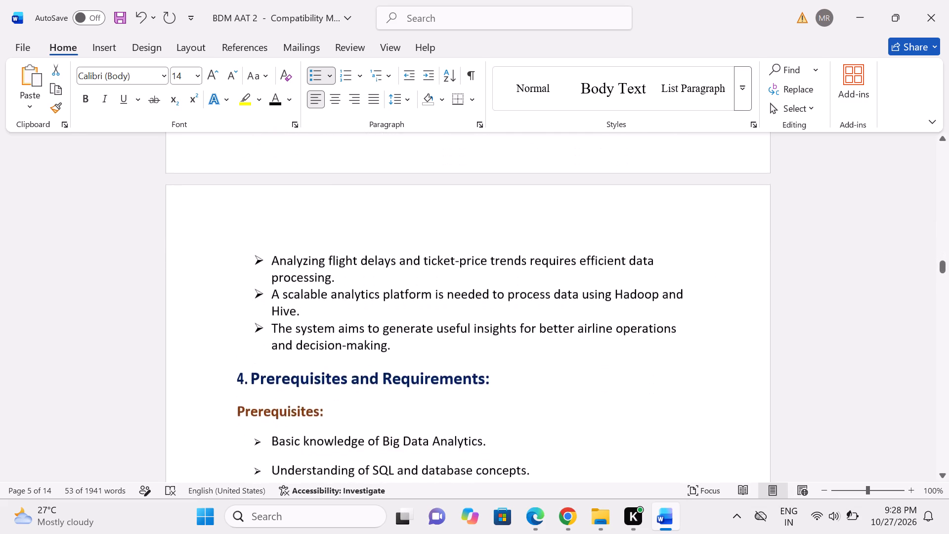
{"action": "scroll", "coordinate": [613, 308], "scroll_direction": "up", "scroll_amount": 2}
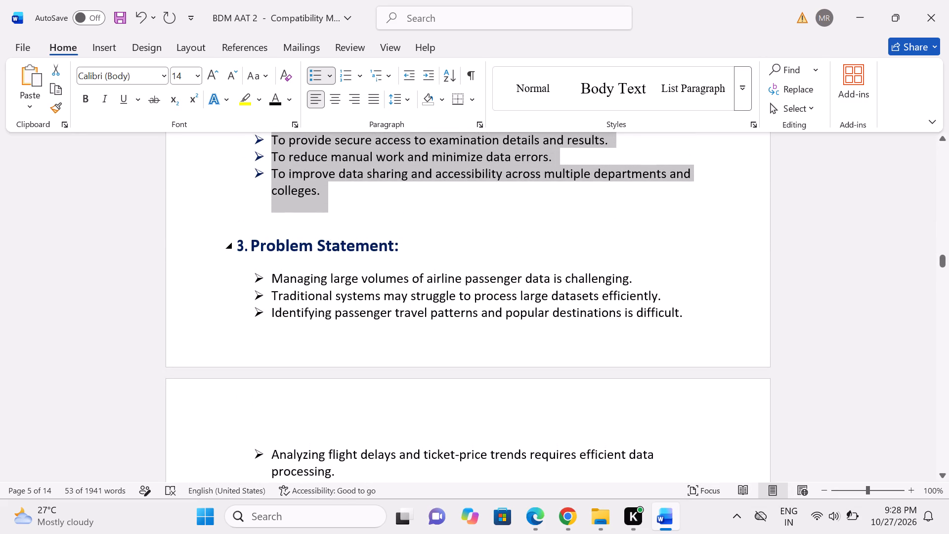
{"action": "left_click", "coordinate": [274, 236]}
{"action": "left_click", "coordinate": [313, 212]}
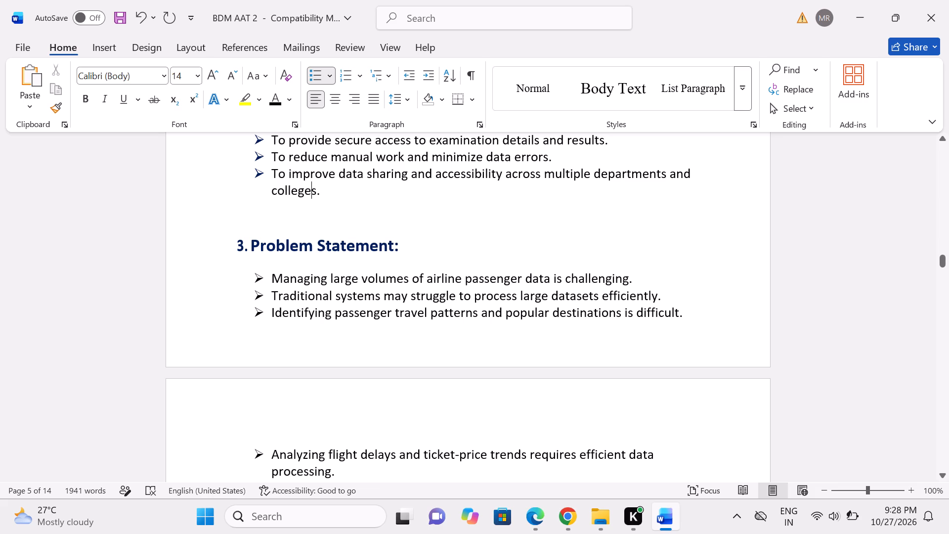
{"action": "left_click", "coordinate": [340, 200]}
{"action": "key", "text": "Return"}
{"action": "key", "text": "Return"}
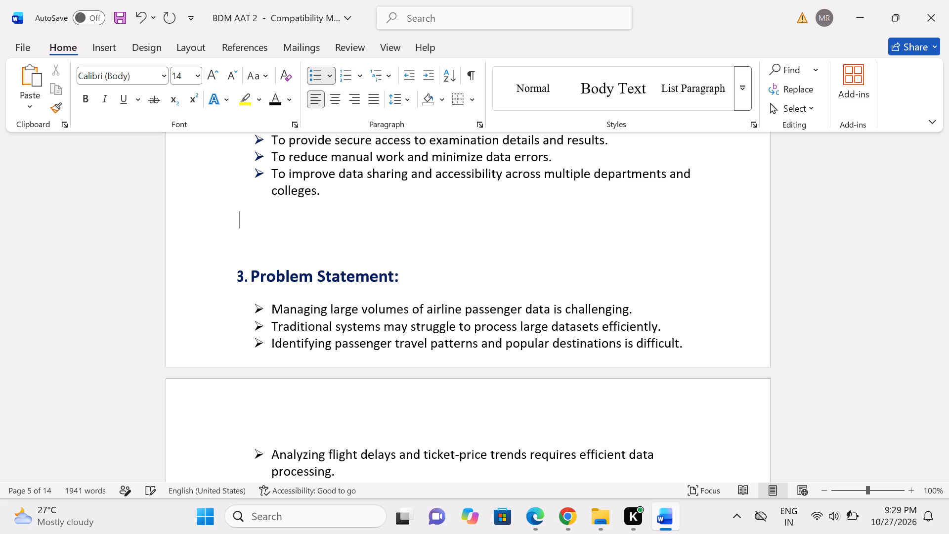
{"action": "key", "text": "Return"}
{"action": "key", "text": "Return"}
{"action": "key", "text": "Return"}
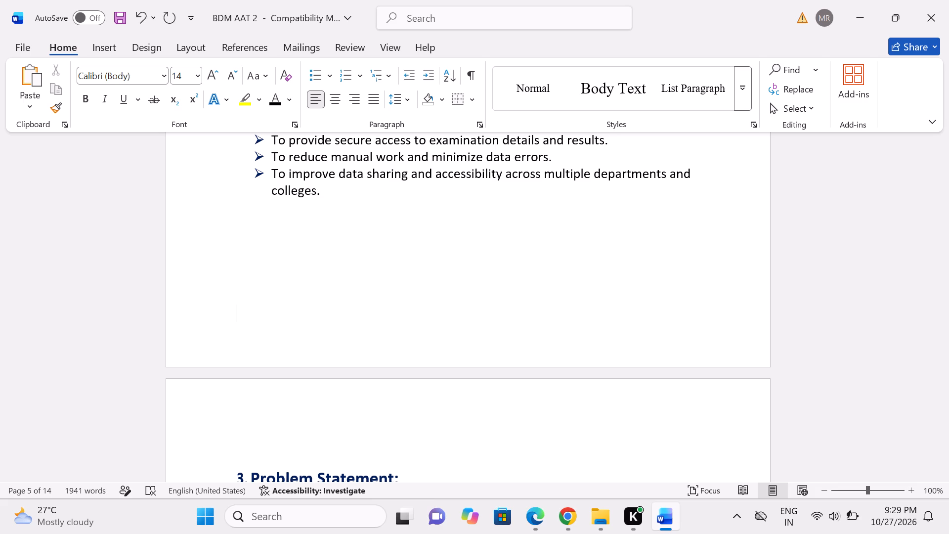
{"action": "scroll", "coordinate": [373, 225], "scroll_direction": "down", "scroll_amount": 2}
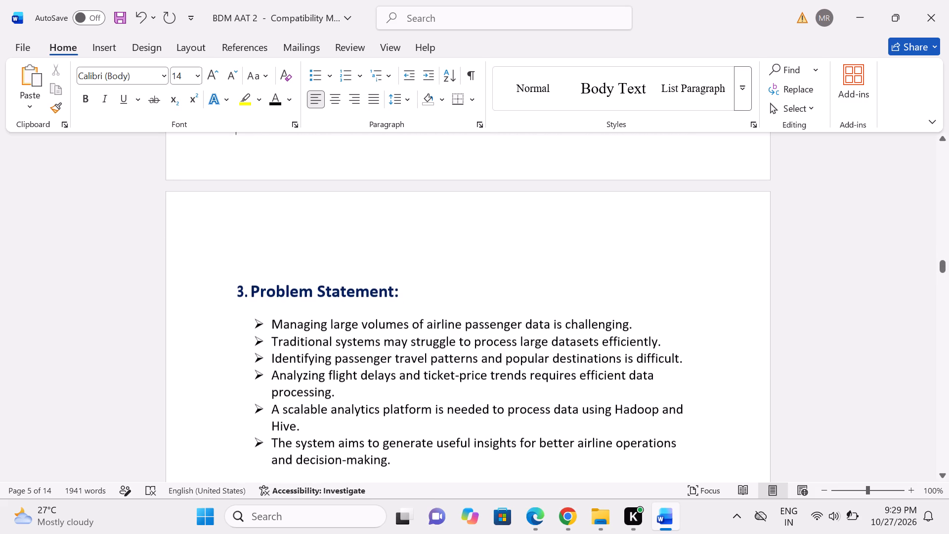
{"action": "left_click_drag", "start_coordinate": [247, 283], "coordinate": [377, 285]}
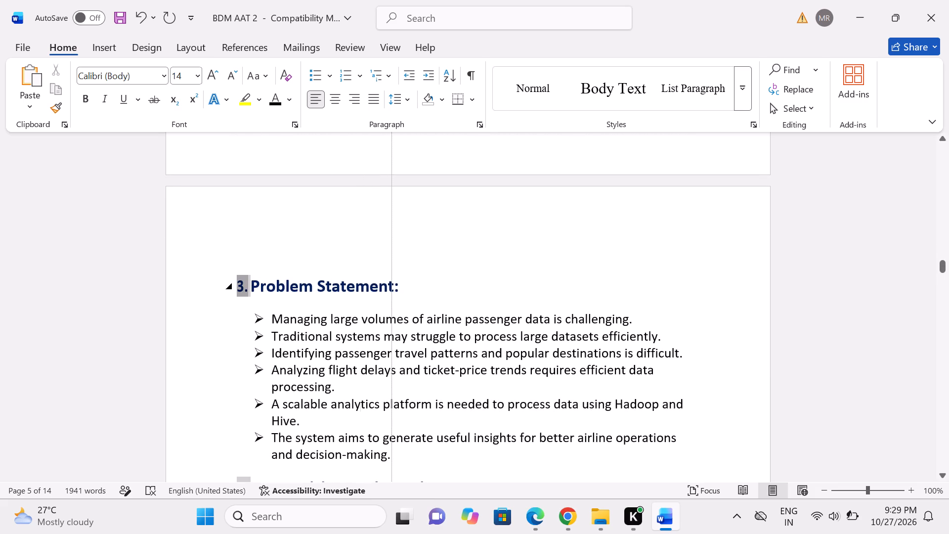
{"action": "left_click_drag", "start_coordinate": [377, 285], "coordinate": [242, 287]}
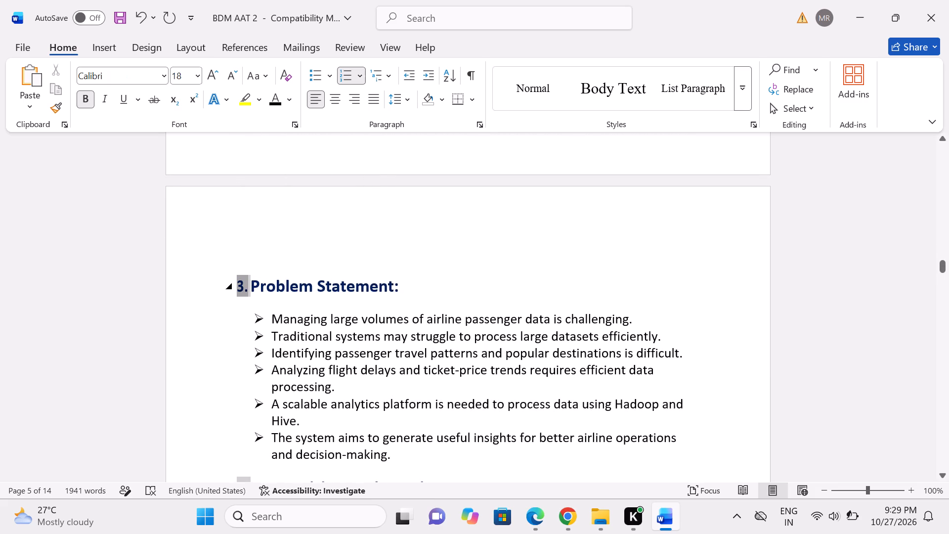
{"action": "left_click", "coordinate": [251, 284]}
{"action": "left_click_drag", "start_coordinate": [251, 284], "coordinate": [342, 284]}
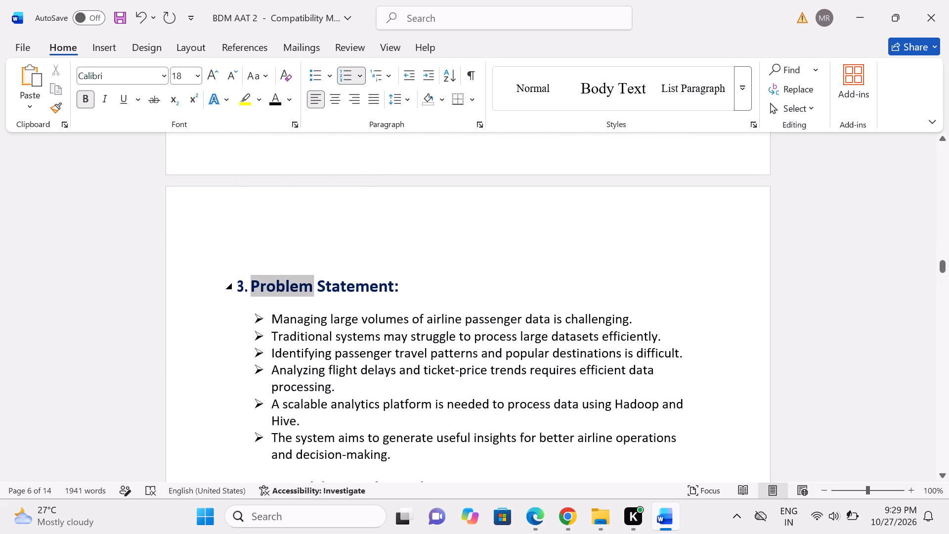
{"action": "left_click_drag", "start_coordinate": [342, 284], "coordinate": [408, 288]}
{"action": "key", "text": "ctrl+c"}
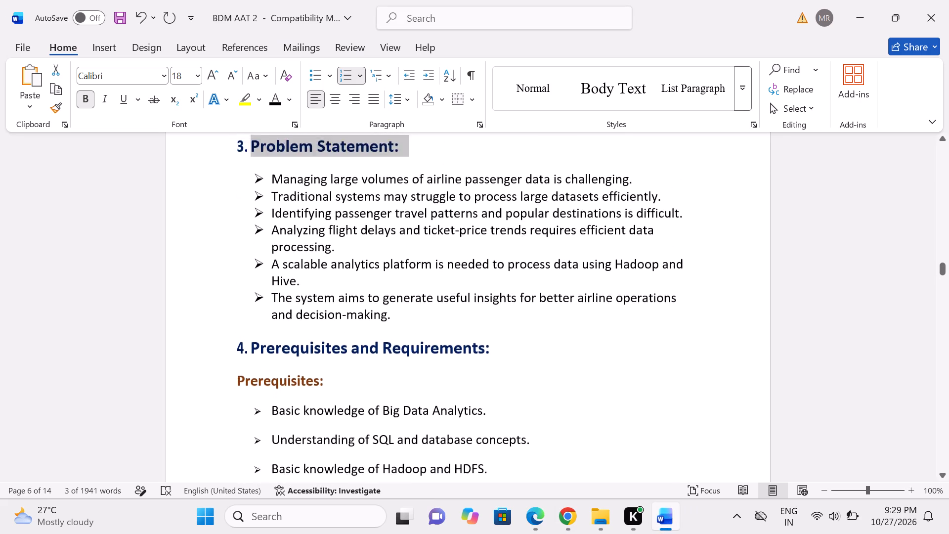
{"action": "scroll", "coordinate": [400, 289], "scroll_direction": "up", "scroll_amount": 1}
{"action": "left_click_drag", "start_coordinate": [396, 411], "coordinate": [314, 370]}
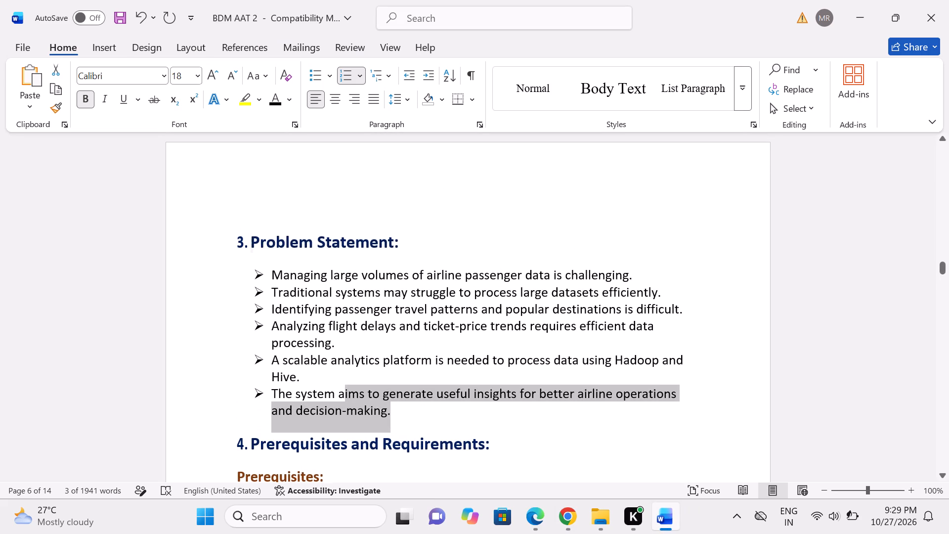
{"action": "left_click_drag", "start_coordinate": [314, 370], "coordinate": [272, 276]}
{"action": "key", "text": "BackSpace"}
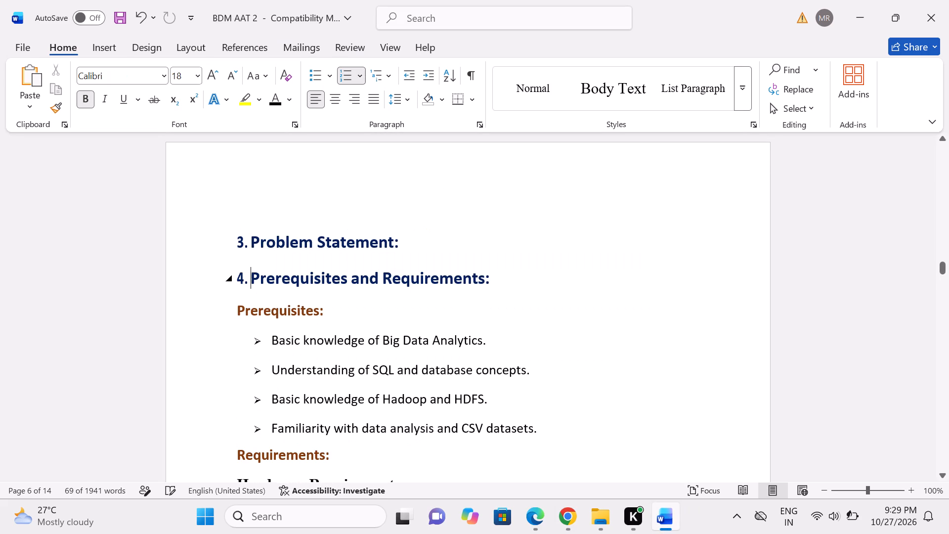
Add an unnumbered line below the Problem Statement heading and paste the copied examination points there.
{"action": "left_click", "coordinate": [408, 241]}
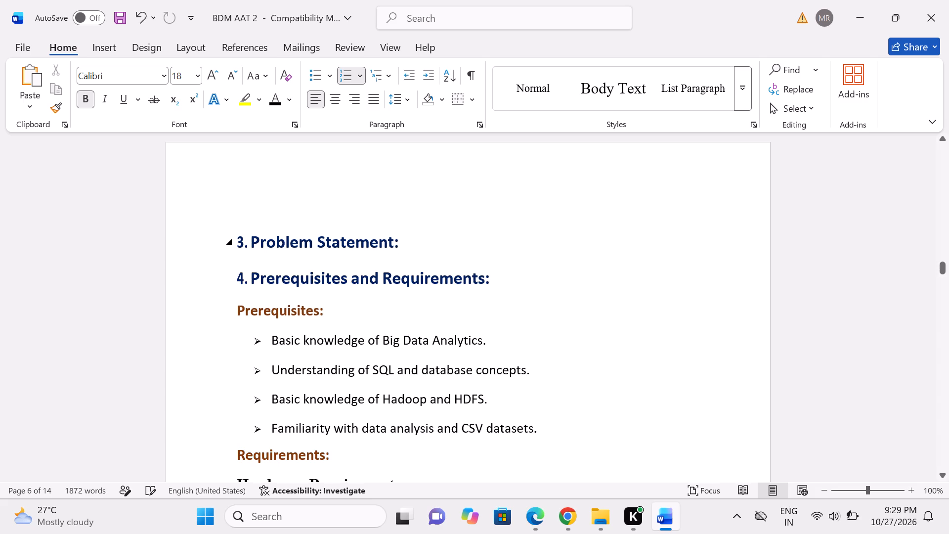
{"action": "key", "text": "Return"}
{"action": "key", "text": "BackSpace"}
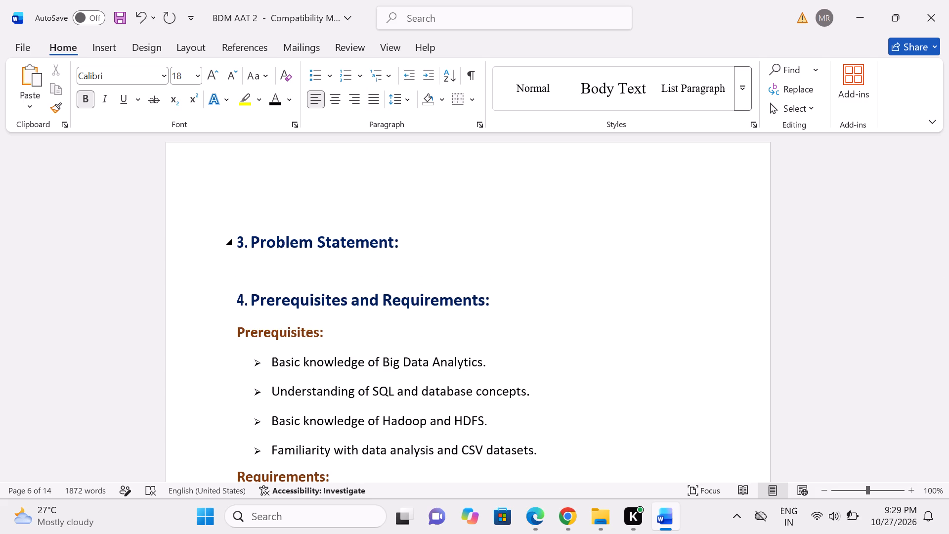
{"action": "key", "text": "ctrl+v"}
Set the five pasted Problem Statement points to Calibri (Body) and replace their numbering with arrowhead bullets.
{"action": "left_click_drag", "start_coordinate": [393, 262], "coordinate": [706, 361]}
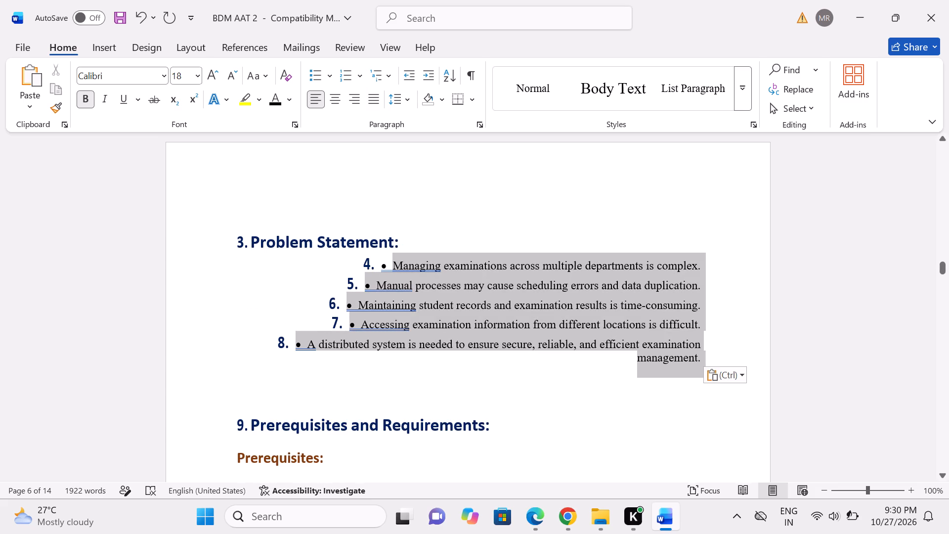
{"action": "left_click_drag", "start_coordinate": [706, 361], "coordinate": [706, 360]}
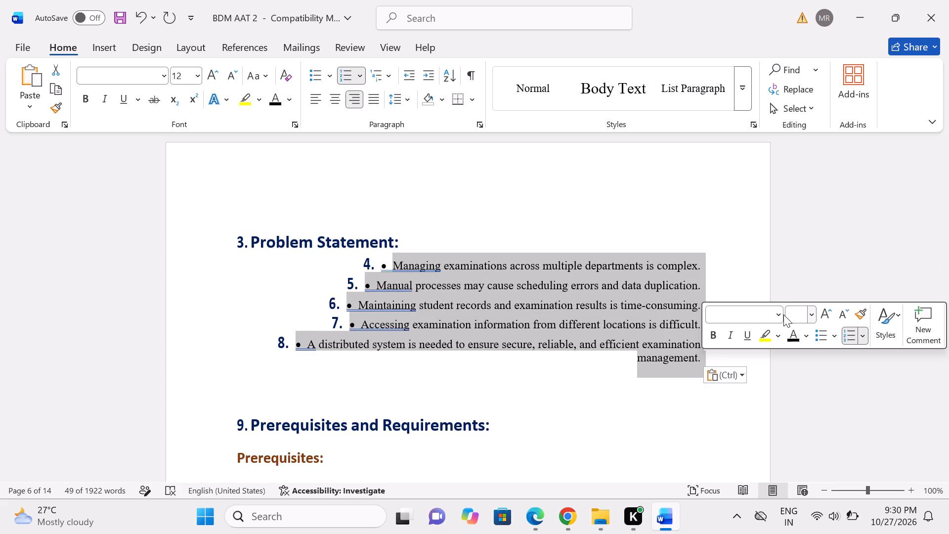
{"action": "left_click", "coordinate": [779, 313]}
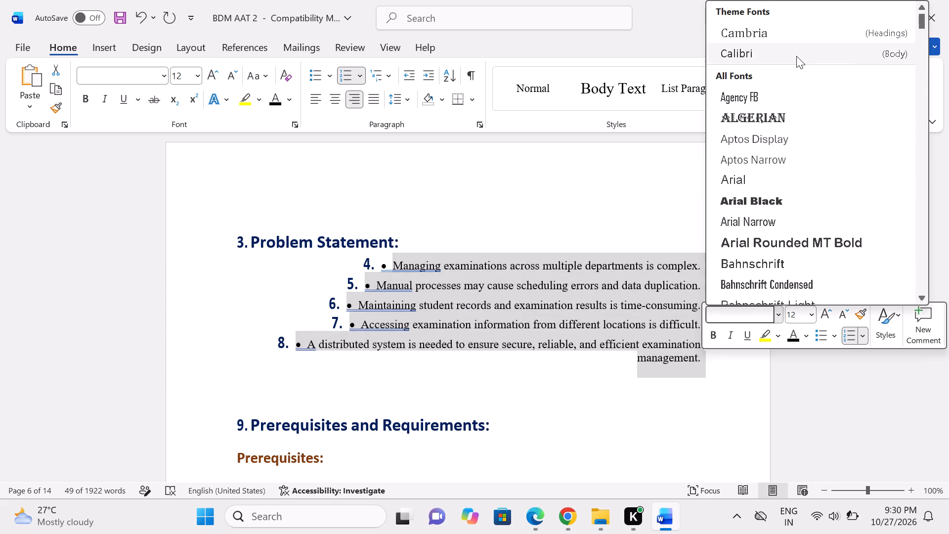
{"action": "left_click", "coordinate": [794, 53]}
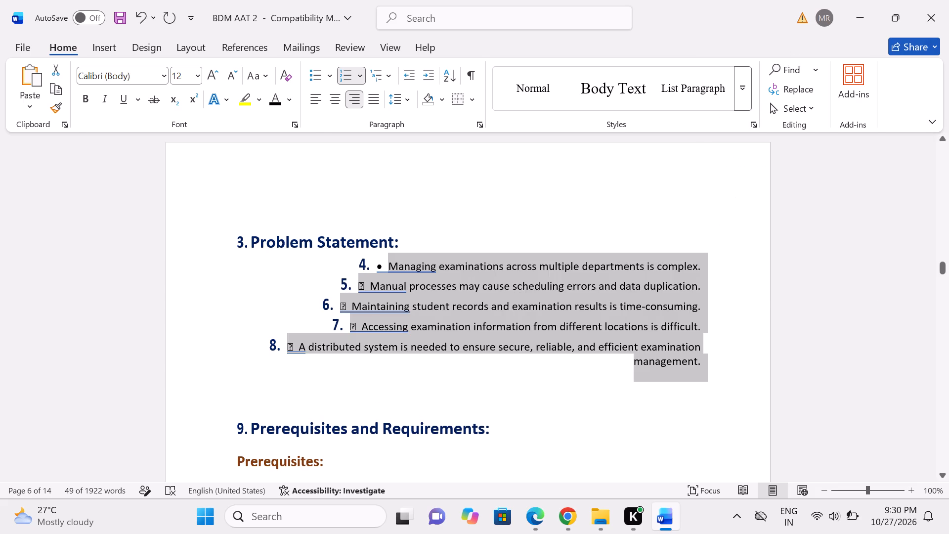
{"action": "left_click", "coordinate": [330, 74]}
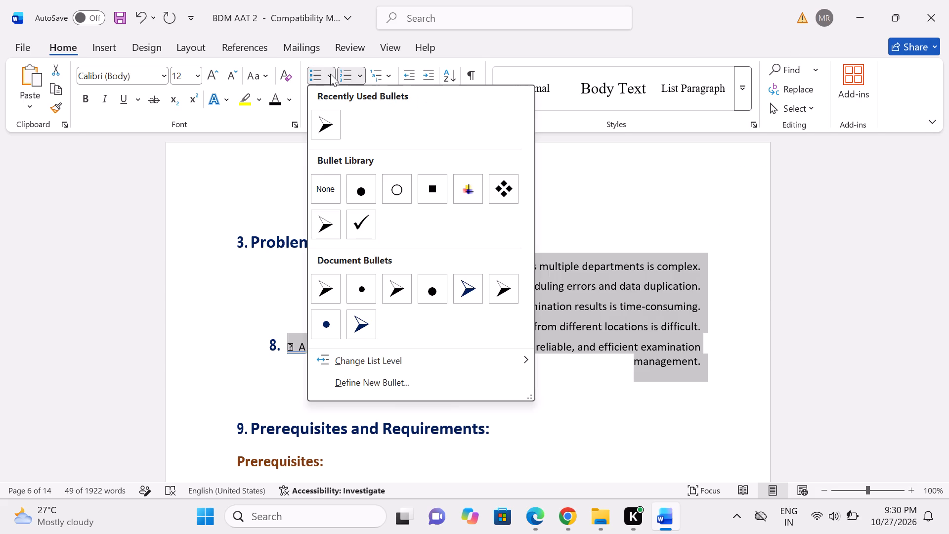
{"action": "left_click", "coordinate": [326, 218]}
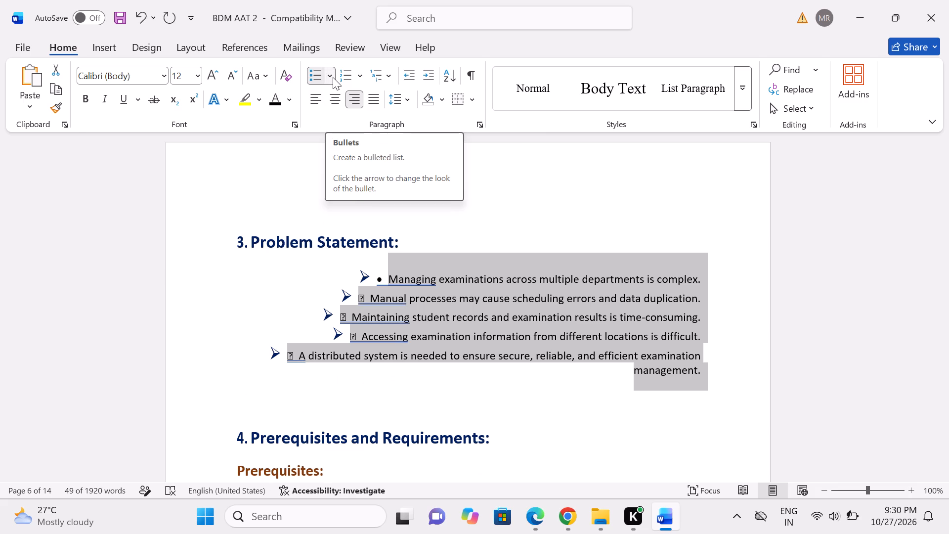
Remove the stray dot before "Managing examinations across multiple departments is complex." and reapply its arrowhead bullet.
{"action": "left_click", "coordinate": [385, 280]}
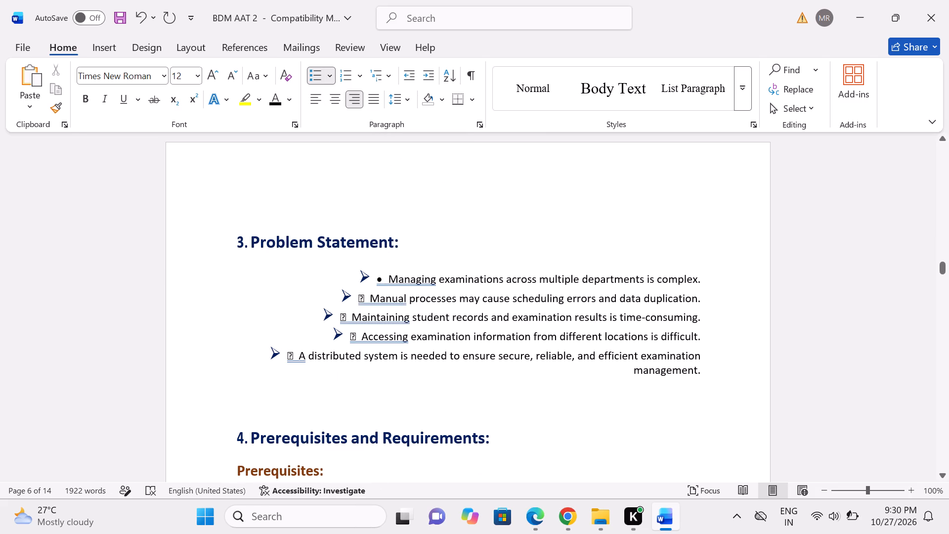
{"action": "key", "text": "BackSpace"}
{"action": "key", "text": "BackSpace"}
{"action": "key", "text": "BackSpace"}
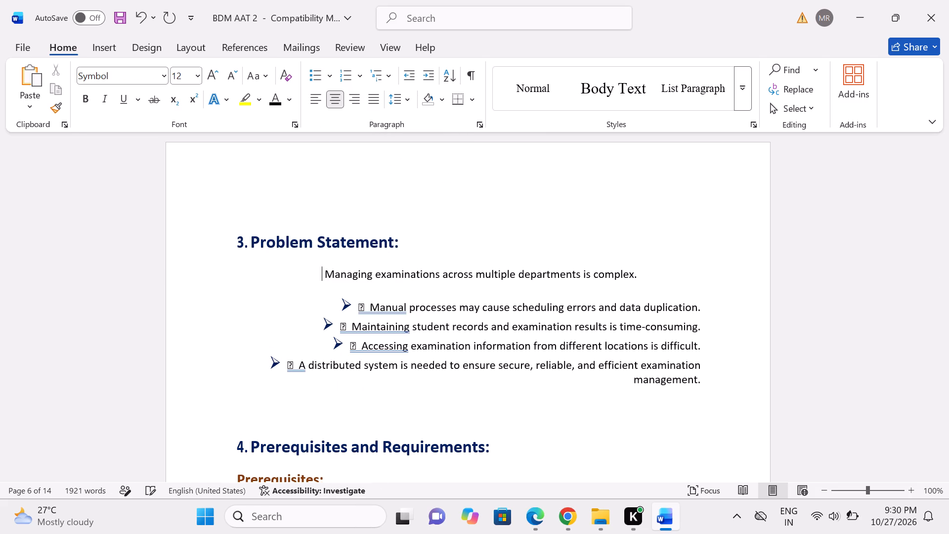
{"action": "left_click", "coordinate": [325, 79]}
{"action": "left_click", "coordinate": [337, 130]}
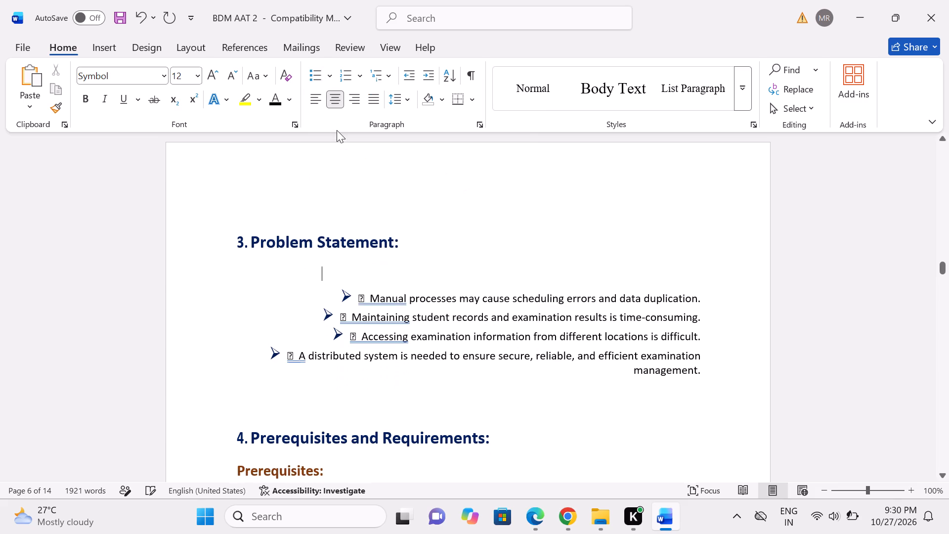
Remove the stray symbol before "Manual processes may cause scheduling errors" and rebuild the line as a separate arrowhead bullet matching the first point.
{"action": "left_click", "coordinate": [372, 296]}
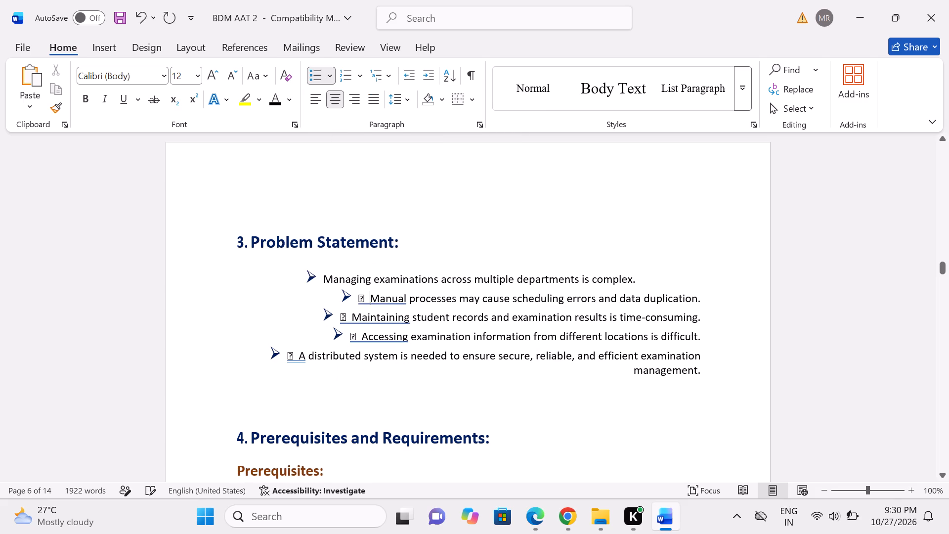
{"action": "key", "text": "BackSpace"}
{"action": "key", "text": "BackSpace"}
{"action": "key", "text": "BackSpace"}
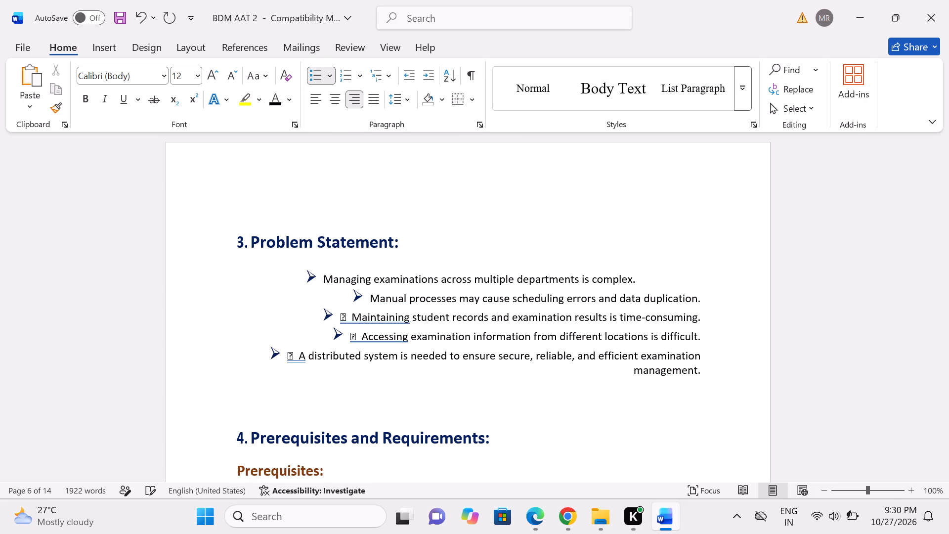
{"action": "key", "text": "BackSpace"}
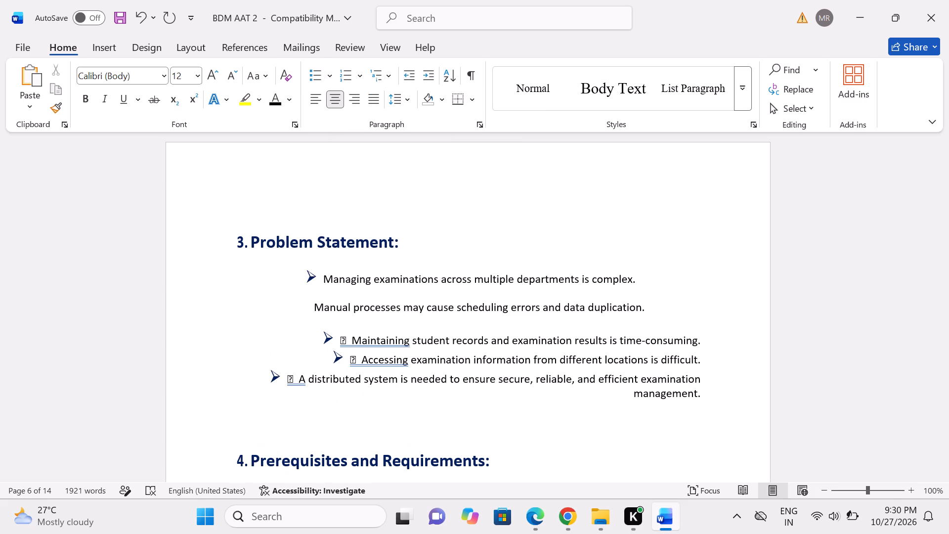
{"action": "key", "text": "BackSpace"}
{"action": "key", "text": "BackSpace"}
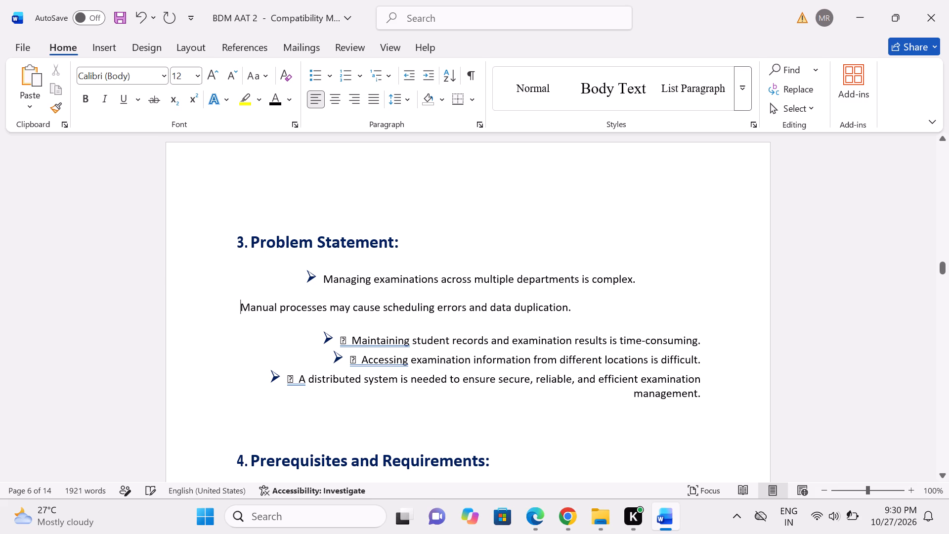
{"action": "key", "text": "BackSpace"}
{"action": "key", "text": "BackSpace"}
{"action": "key", "text": "Return"}
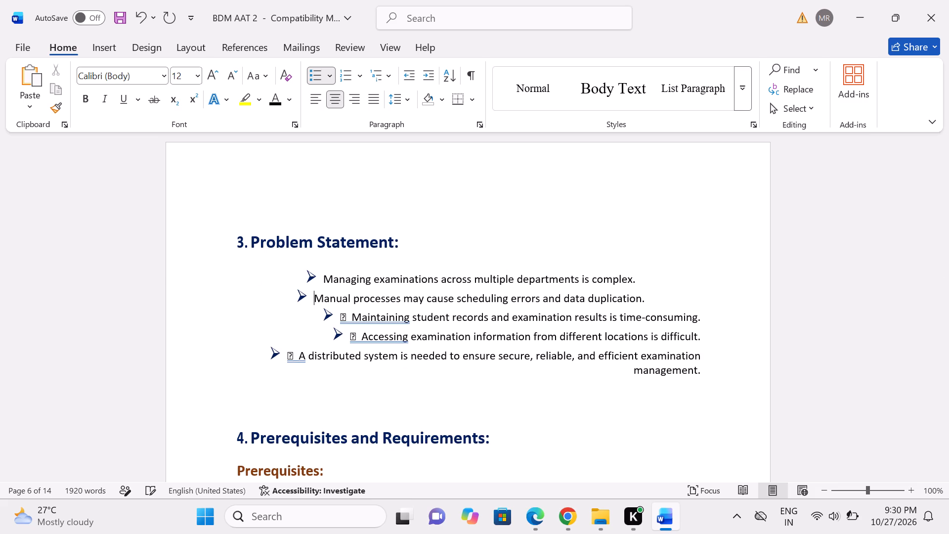
Left-align the first two Problem Statement bullet points.
{"action": "left_click", "coordinate": [311, 280]}
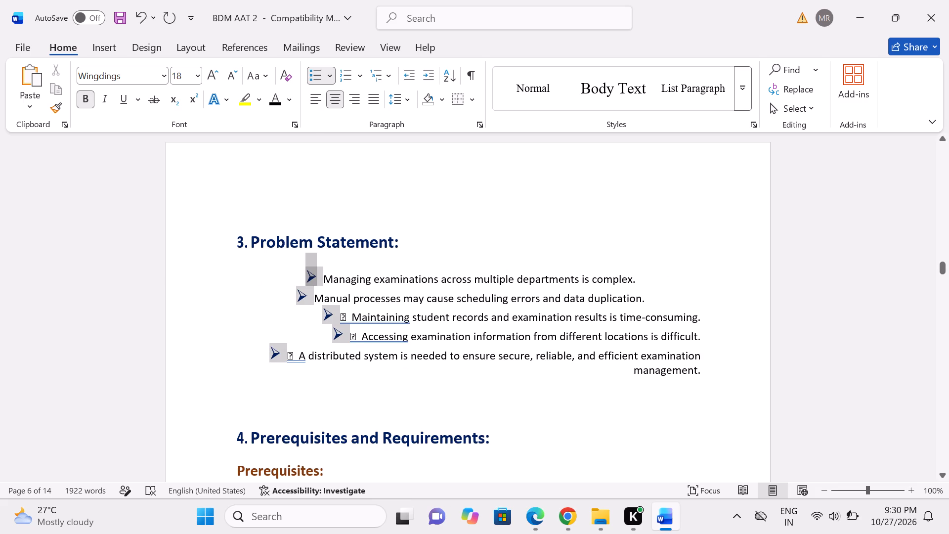
{"action": "left_click", "coordinate": [312, 103]}
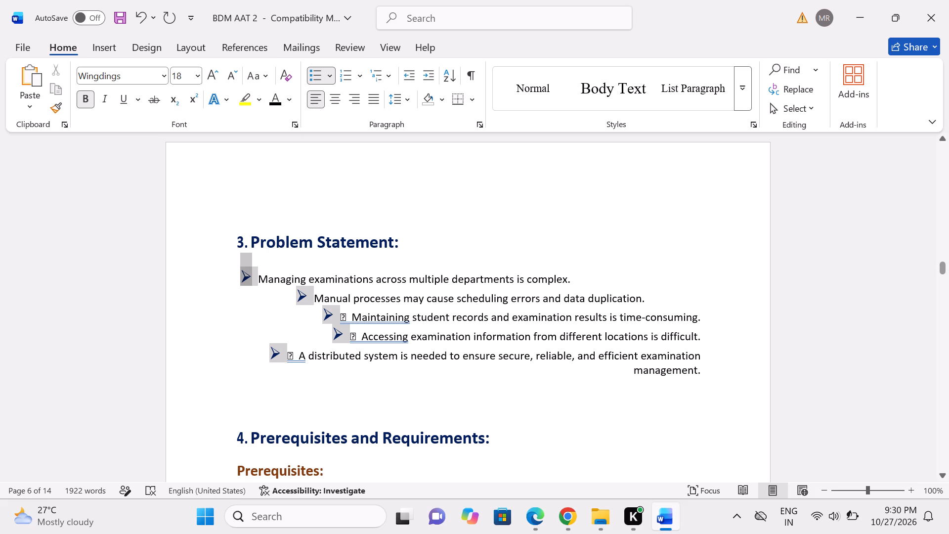
{"action": "left_click", "coordinate": [302, 297]}
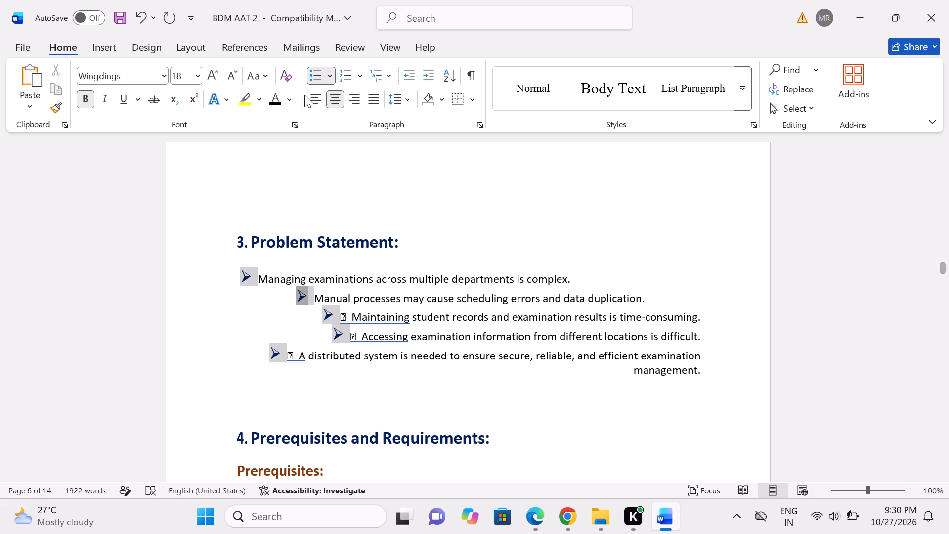
{"action": "left_click", "coordinate": [312, 96]}
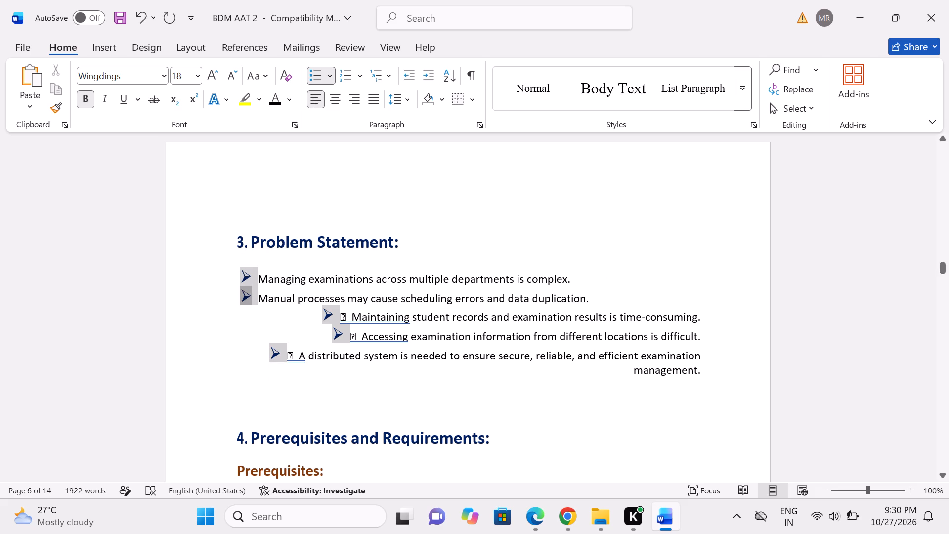
Clear the stray symbol before "Maintaining student records" and rebuild the line as a left-aligned arrowhead bullet below the second point.
{"action": "left_click", "coordinate": [351, 316]}
{"action": "key", "text": "BackSpace"}
{"action": "key", "text": "BackSpace"}
{"action": "key", "text": "BackSpace"}
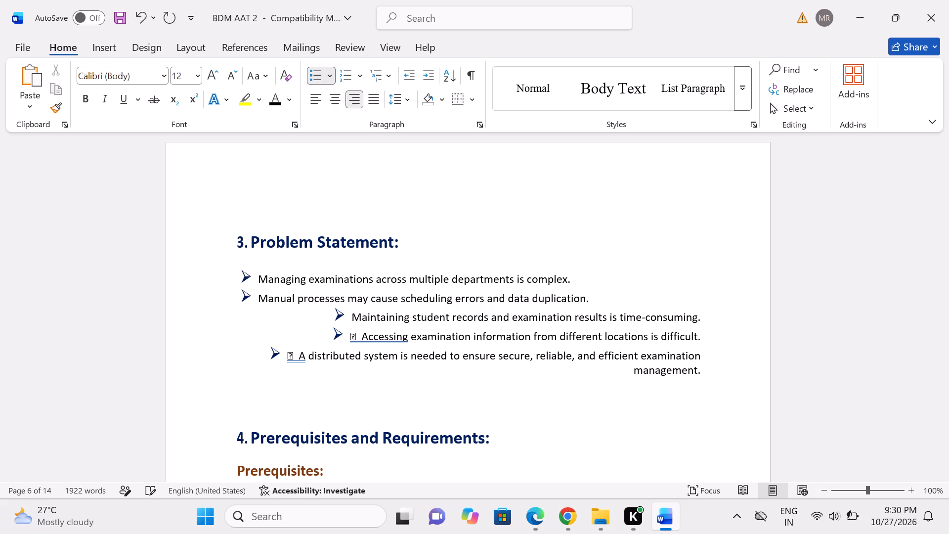
{"action": "key", "text": "BackSpace"}
{"action": "key", "text": "BackSpace"}
{"action": "key", "text": "BackSpace"}
{"action": "key", "text": "BackSpace"}
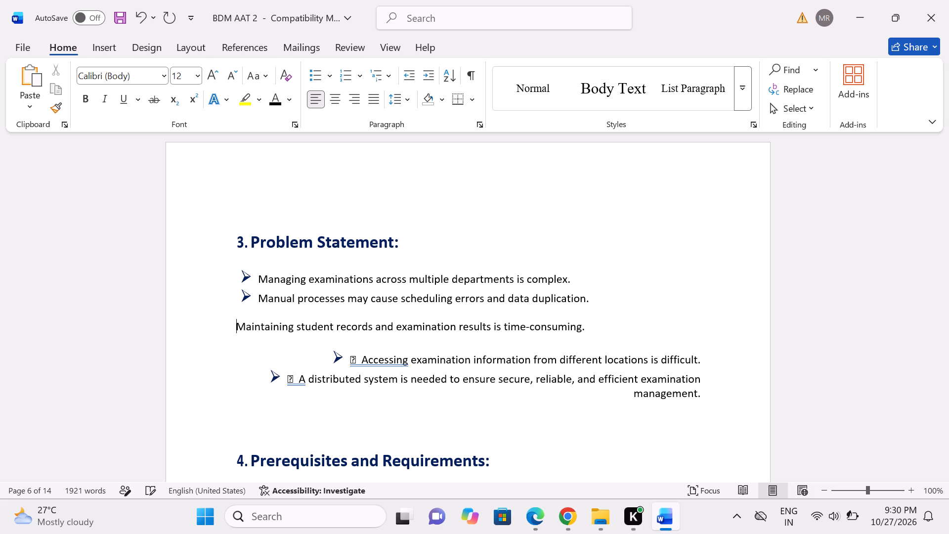
{"action": "key", "text": "BackSpace"}
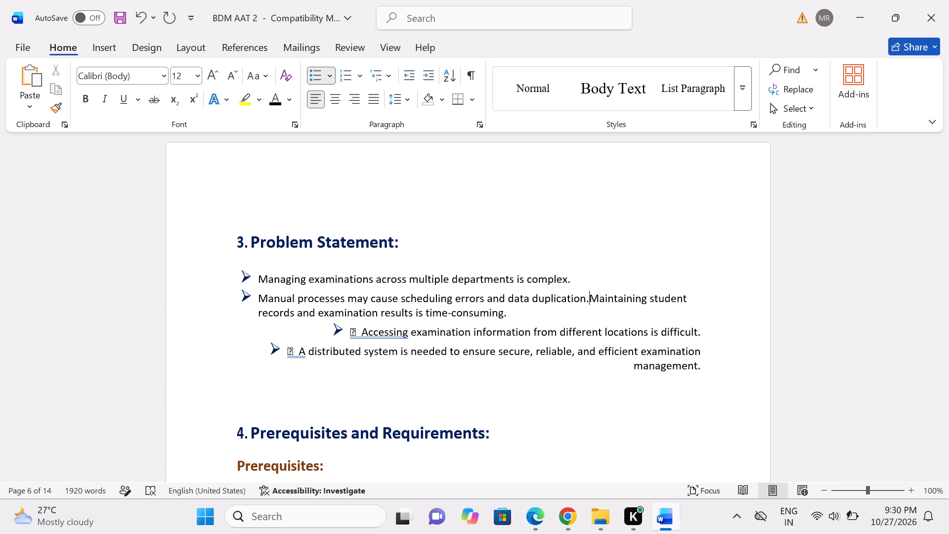
{"action": "key", "text": "Return"}
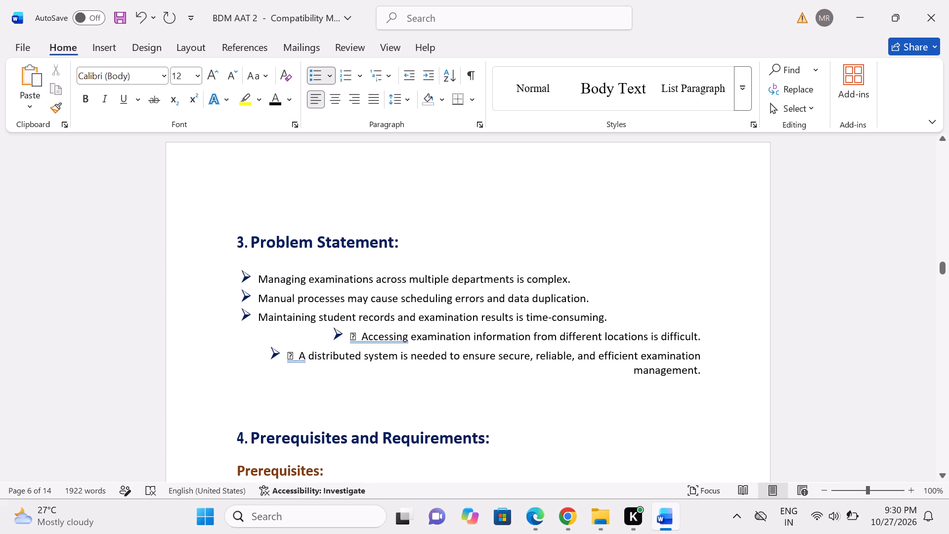
Clear the stray symbol before "Accessing examination information" and rebuild the line as a left-aligned arrowhead bullet below the third point.
{"action": "left_click", "coordinate": [360, 335]}
{"action": "key", "text": "BackSpace"}
{"action": "key", "text": "BackSpace"}
{"action": "key", "text": "BackSpace"}
{"action": "key", "text": "BackSpace"}
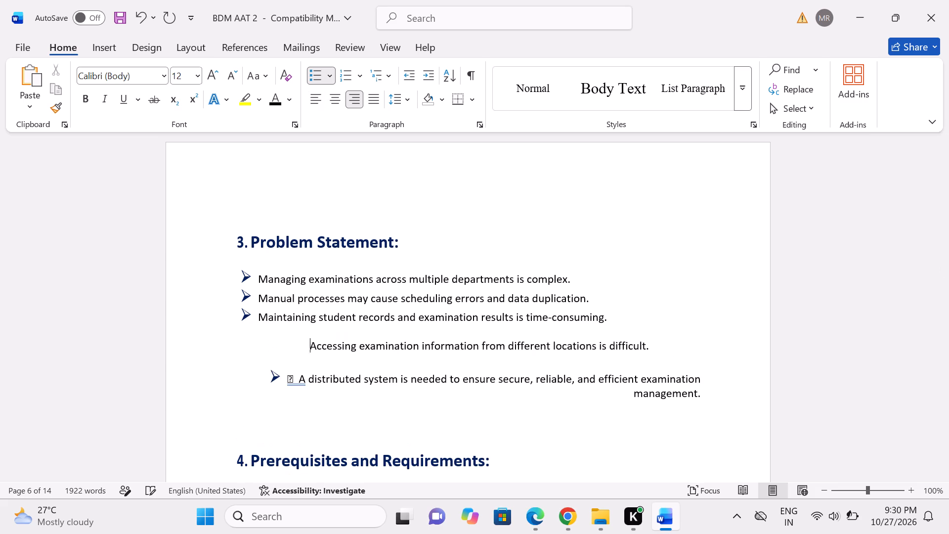
{"action": "key", "text": "BackSpace"}
{"action": "key", "text": "BackSpace"}
{"action": "key", "text": "BackSpace"}
{"action": "key", "text": "BackSpace"}
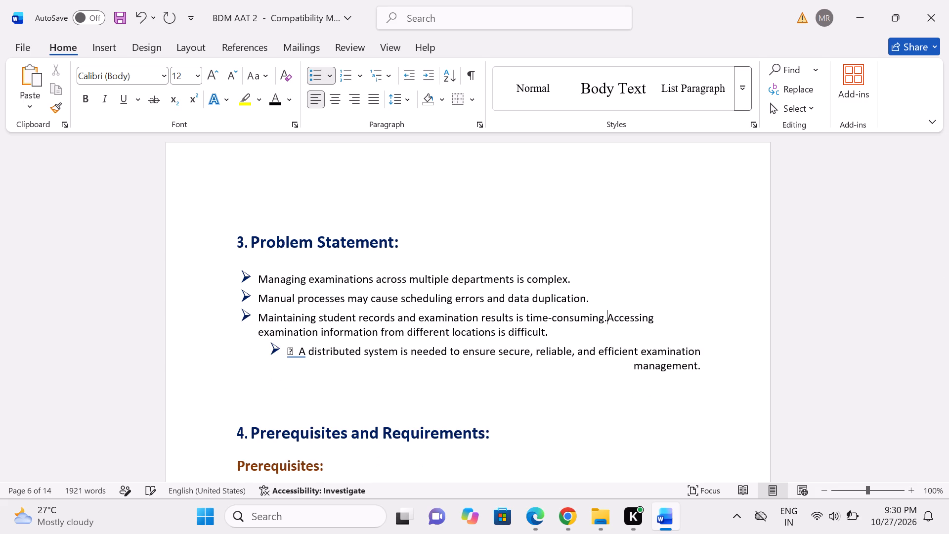
{"action": "key", "text": "Return"}
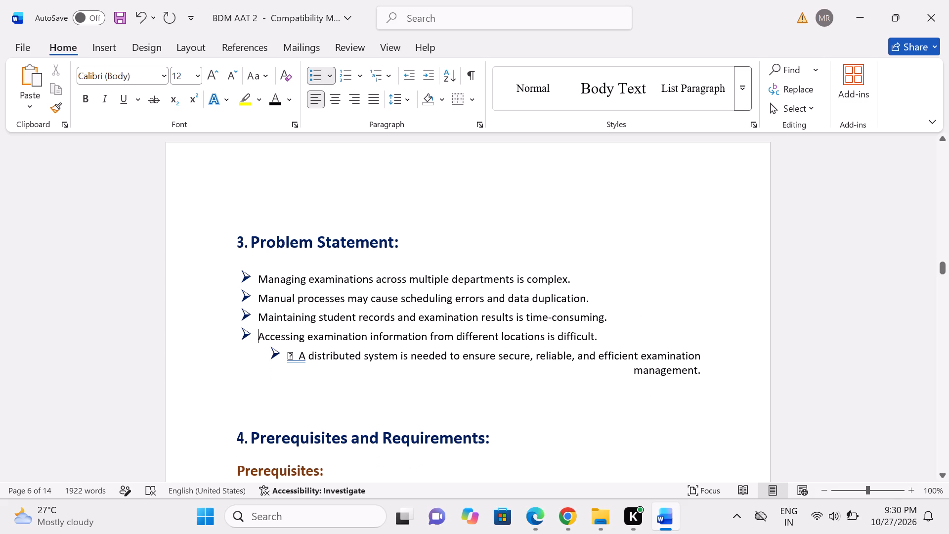
Clear the stray symbol before "A distributed system is needed" and rebuild the line as a left-aligned arrowhead bullet below the fourth point.
{"action": "left_click", "coordinate": [296, 355]}
{"action": "key", "text": "BackSpace"}
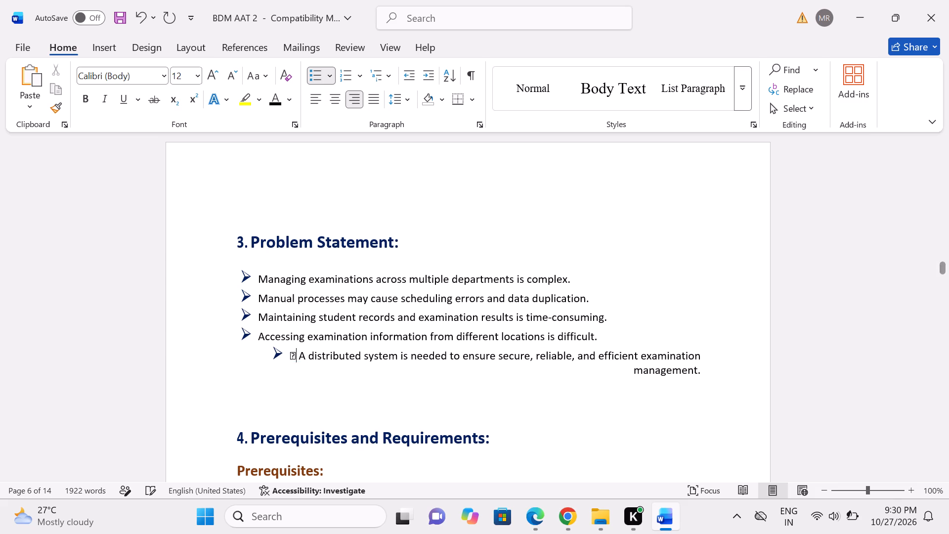
{"action": "key", "text": "BackSpace"}
{"action": "key", "text": "BackSpace"}
{"action": "key", "text": "BackSpace"}
{"action": "key", "text": "BackSpace"}
{"action": "key", "text": "BackSpace"}
{"action": "key", "text": "BackSpace"}
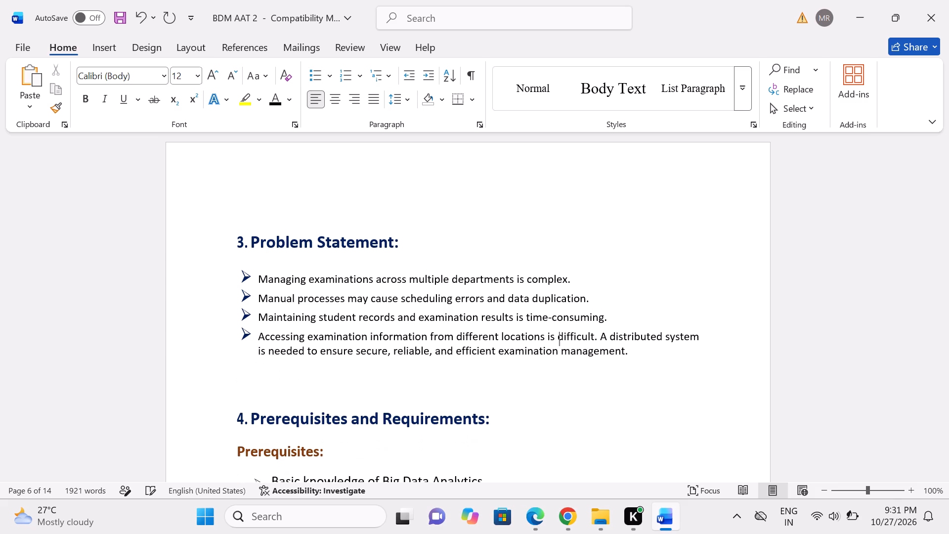
{"action": "key", "text": "Return"}
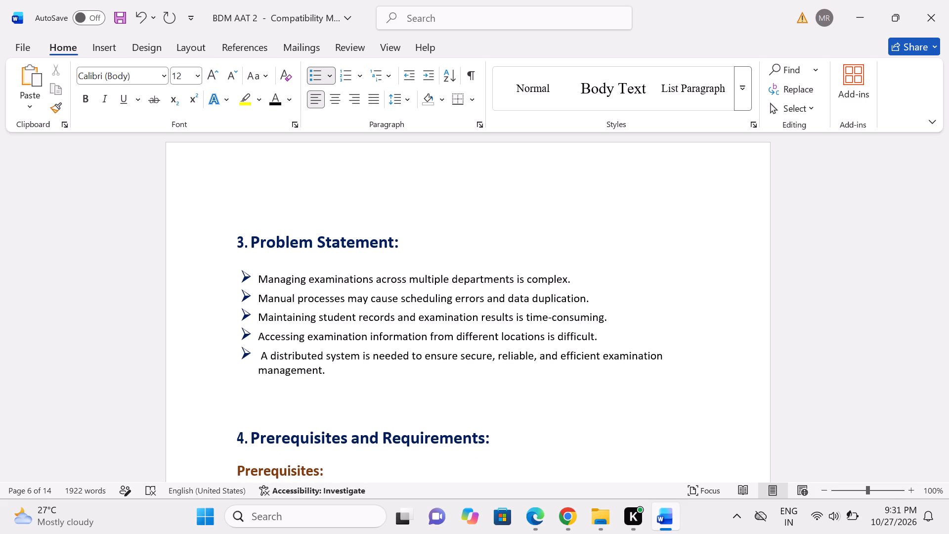
Remove the blank lines between the last Problem Statement bullet and the "Prerequisites and Requirements" heading.
{"action": "scroll", "coordinate": [389, 356], "scroll_direction": "down", "scroll_amount": 3}
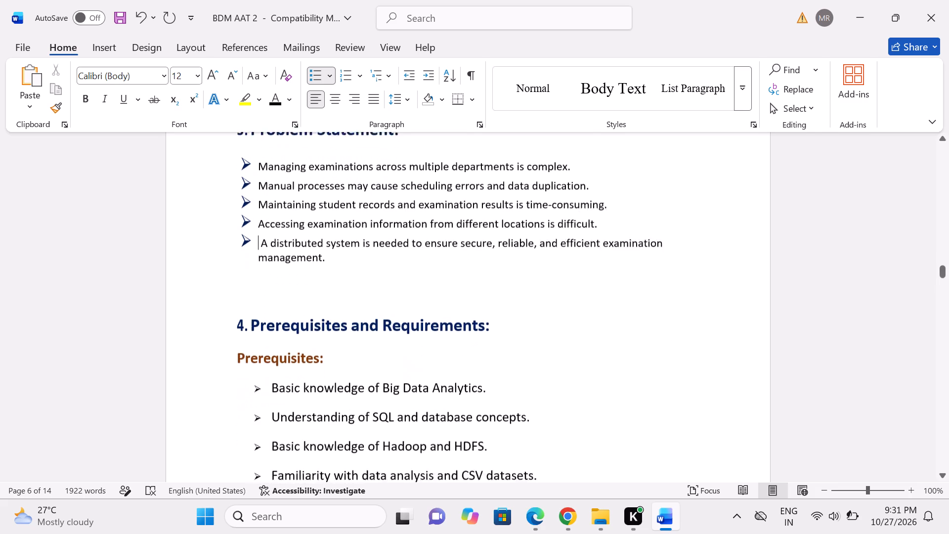
{"action": "left_click", "coordinate": [296, 282]}
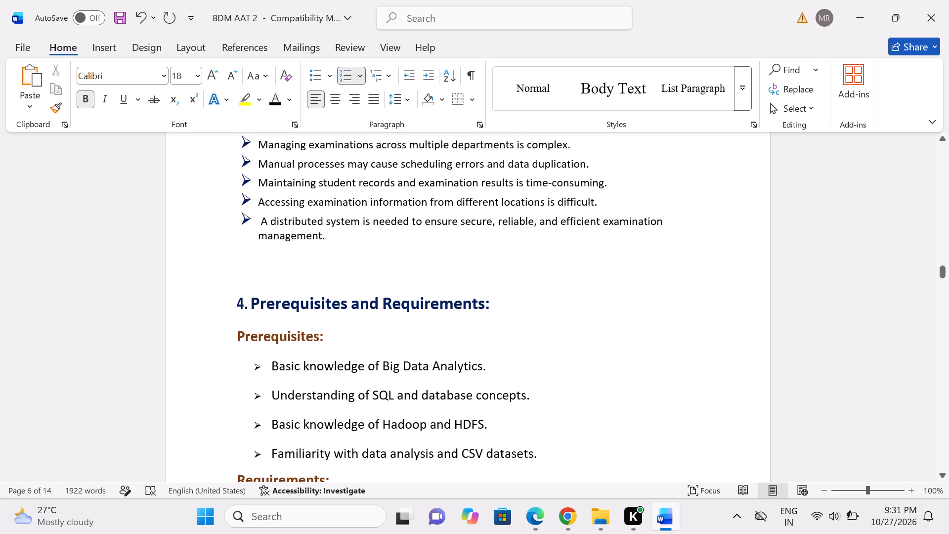
{"action": "left_click", "coordinate": [227, 274]}
{"action": "key", "text": "BackSpace"}
{"action": "key", "text": "BackSpace"}
{"action": "key", "text": "BackSpace"}
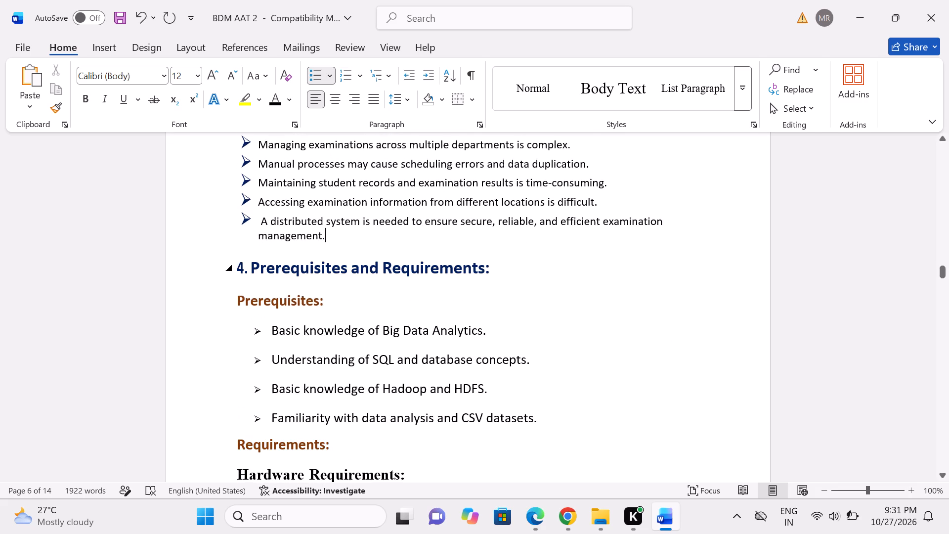
{"action": "left_click_drag", "start_coordinate": [485, 269], "coordinate": [248, 275]}
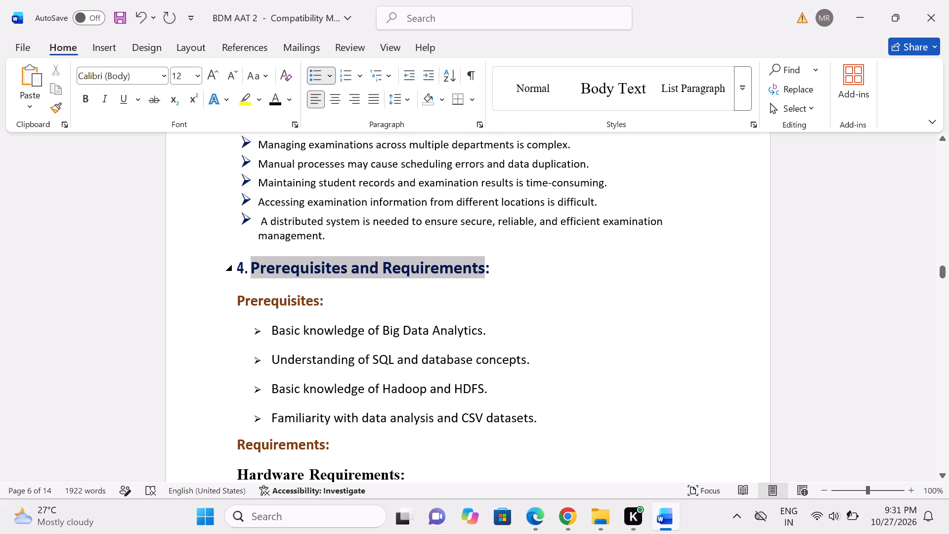
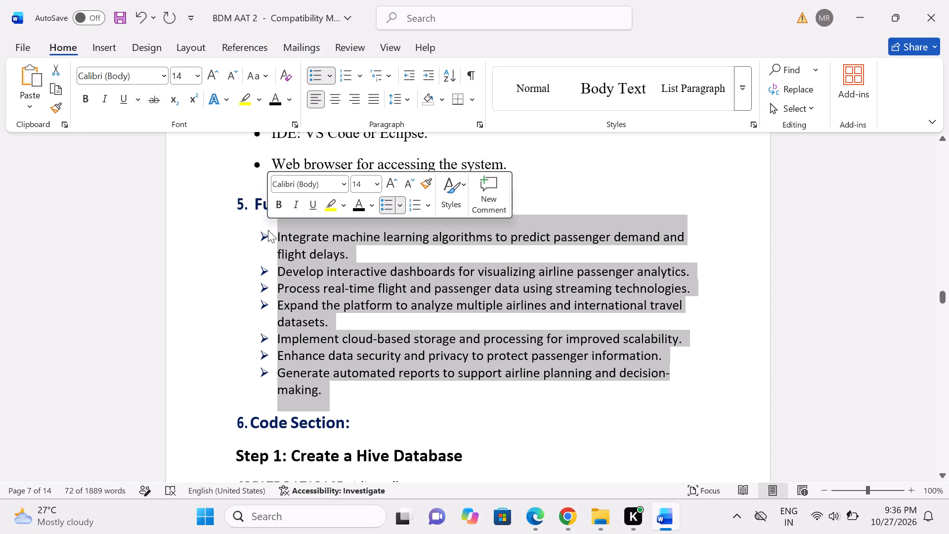
{"action": "key", "text": "BackSpace"}
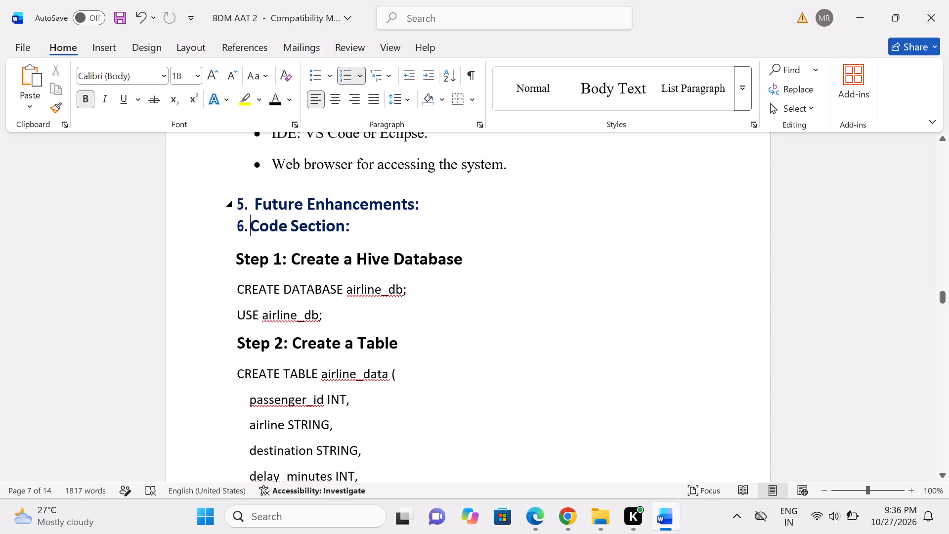
{"action": "left_click", "coordinate": [431, 202]}
{"action": "key", "text": "Return"}
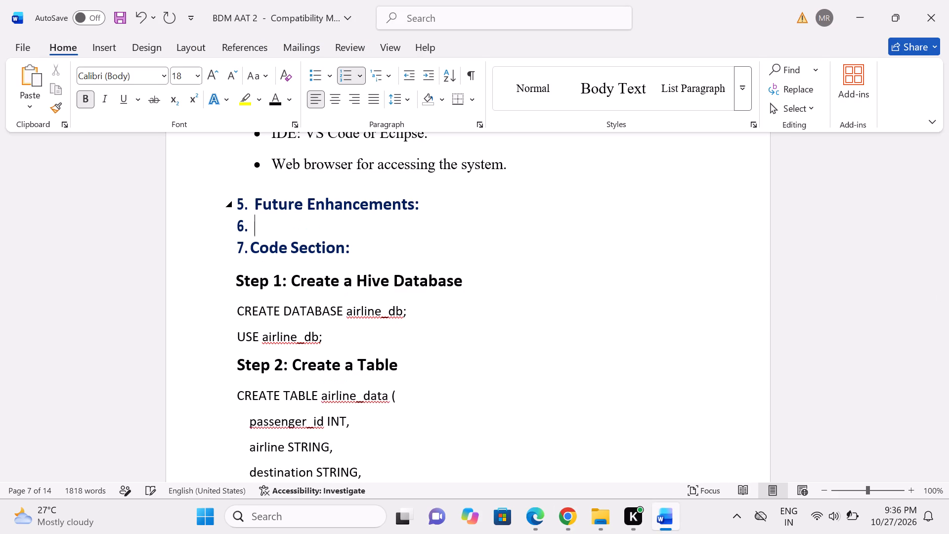
{"action": "key", "text": "BackSpace"}
{"action": "key", "text": "ctrl+v"}
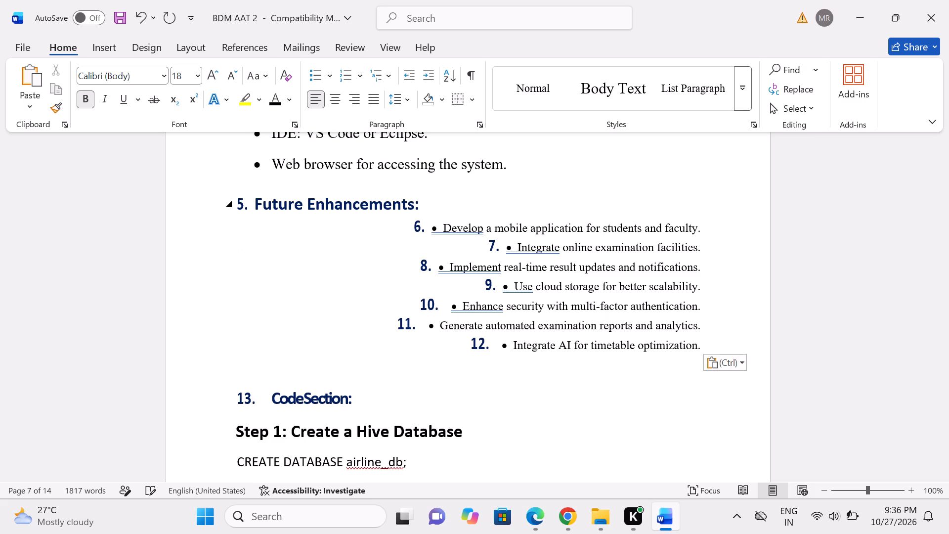
Set the seven pasted Future Enhancements points to Calibri (Body) and format them as an arrow-bullet list.
{"action": "left_click_drag", "start_coordinate": [443, 229], "coordinate": [713, 351]}
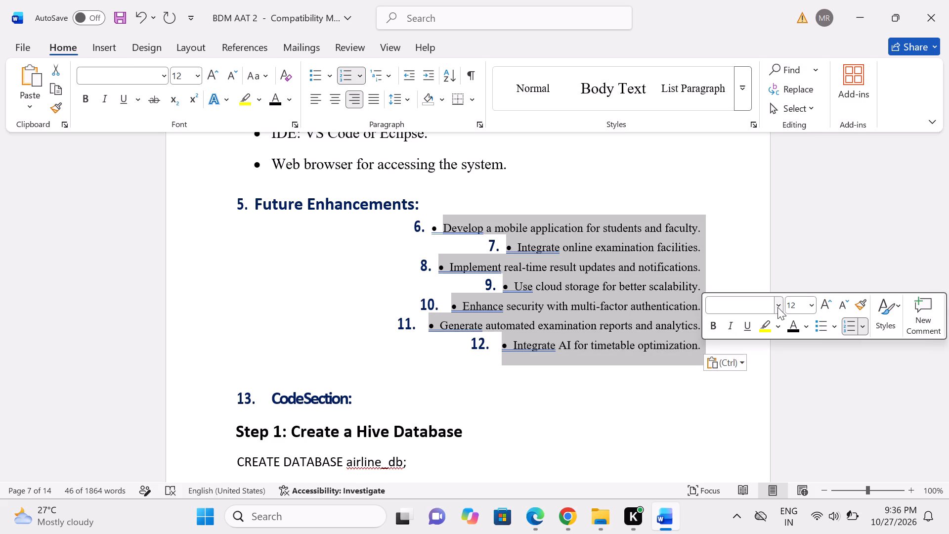
{"action": "left_click", "coordinate": [777, 307]}
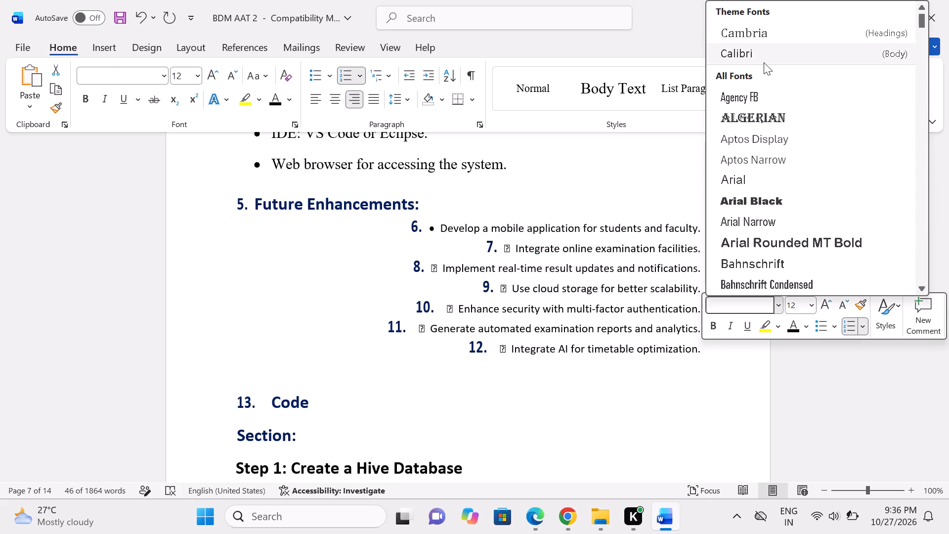
{"action": "left_click", "coordinate": [764, 59]}
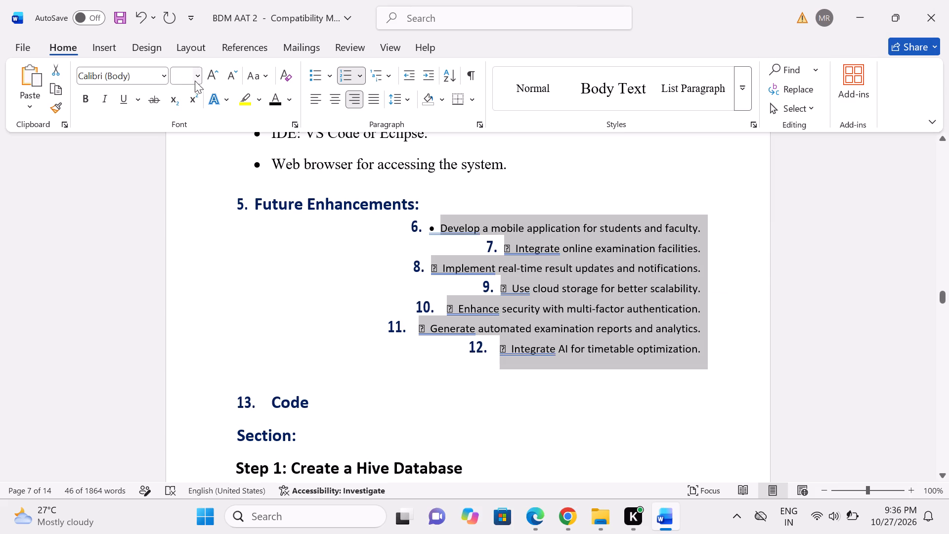
{"action": "left_click", "coordinate": [327, 74]}
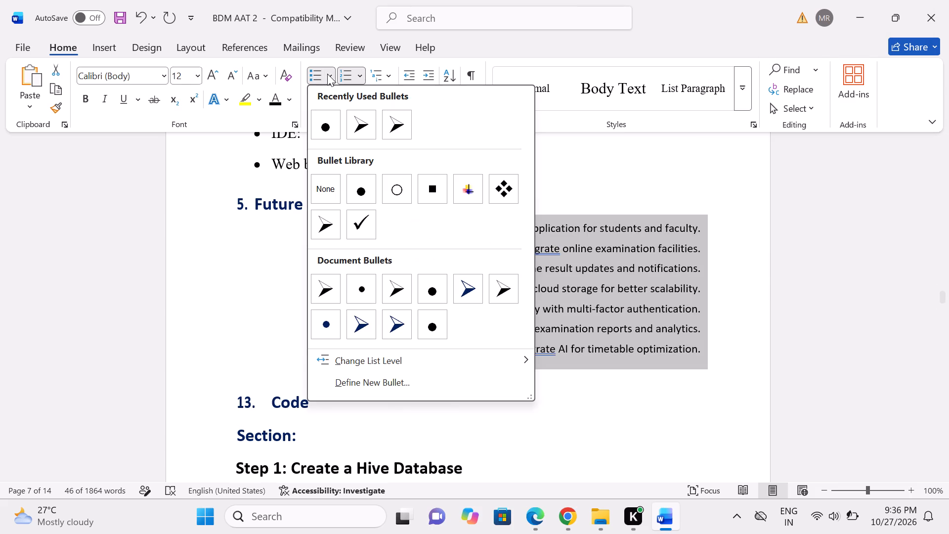
{"action": "left_click", "coordinate": [356, 127]}
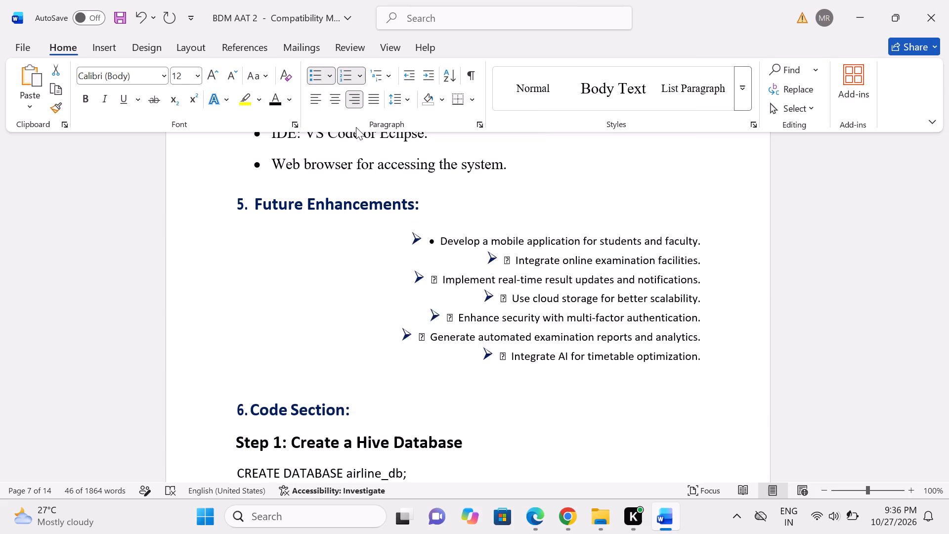
Remove the leftover pasted bullet character from "Develop a mobile application for students and faculty." and reapply its arrow bullet.
{"action": "left_click", "coordinate": [437, 239]}
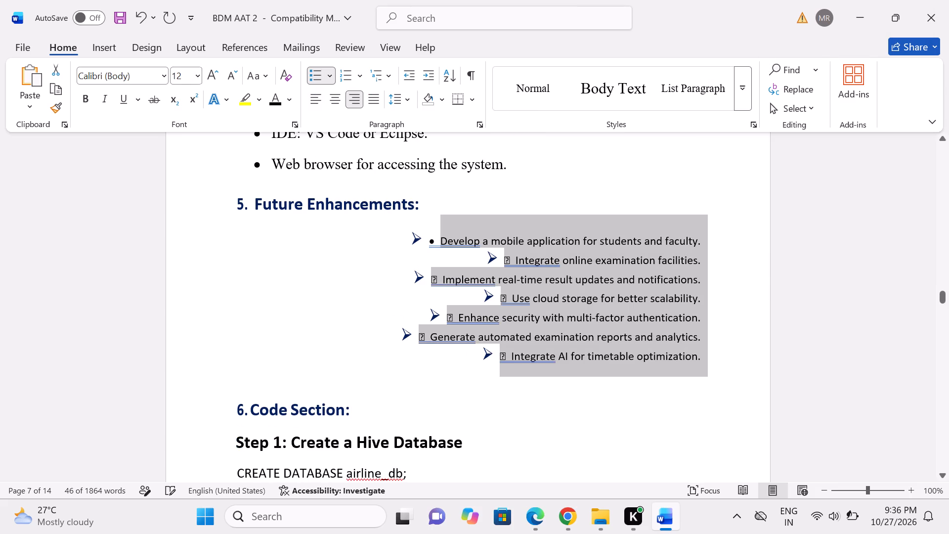
{"action": "key", "text": "BackSpace"}
{"action": "key", "text": "BackSpace"}
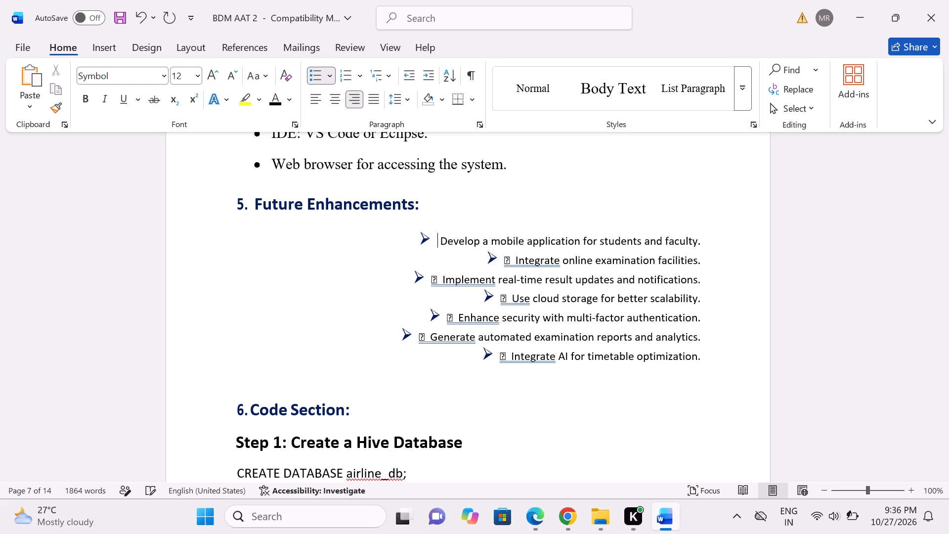
{"action": "key", "text": "BackSpace"}
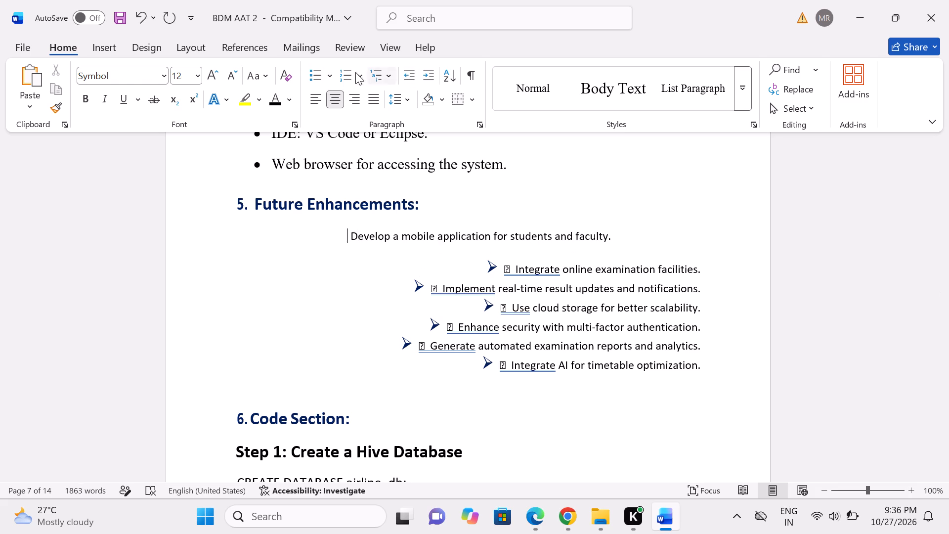
{"action": "left_click", "coordinate": [329, 79]}
{"action": "left_click", "coordinate": [330, 115]}
Justify the "Develop a mobile application" point and move its arrow bullet in toward the page's left margin, below the section heading.
{"action": "left_click", "coordinate": [401, 233]}
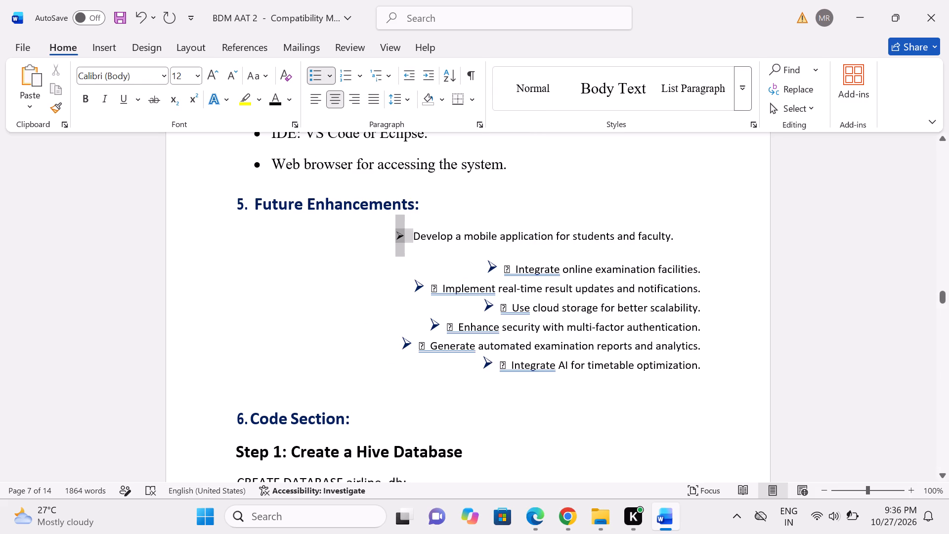
{"action": "left_click", "coordinate": [314, 103]}
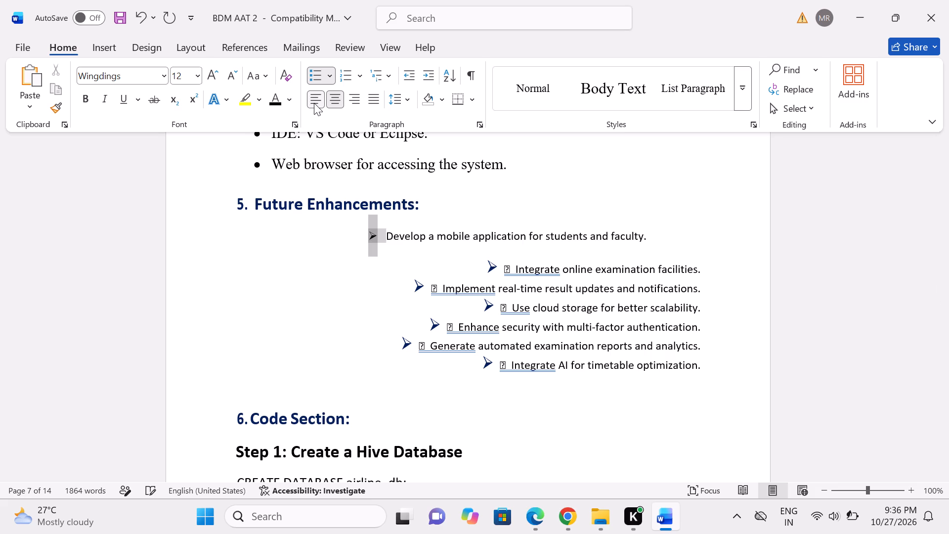
{"action": "left_click", "coordinate": [314, 103]}
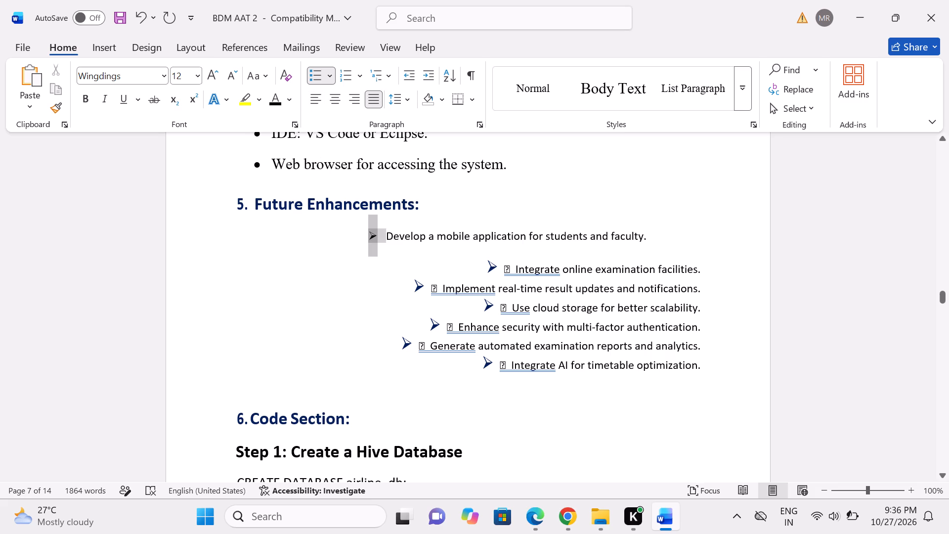
{"action": "left_click_drag", "start_coordinate": [372, 236], "coordinate": [249, 224]}
Remove the stray pasted bullet character from "Integrate online examination facilities." and make it the second justified arrow point under Future Enhancements.
{"action": "left_click", "coordinate": [513, 269]}
{"action": "key", "text": "BackSpace"}
{"action": "key", "text": "BackSpace"}
{"action": "key", "text": "BackSpace"}
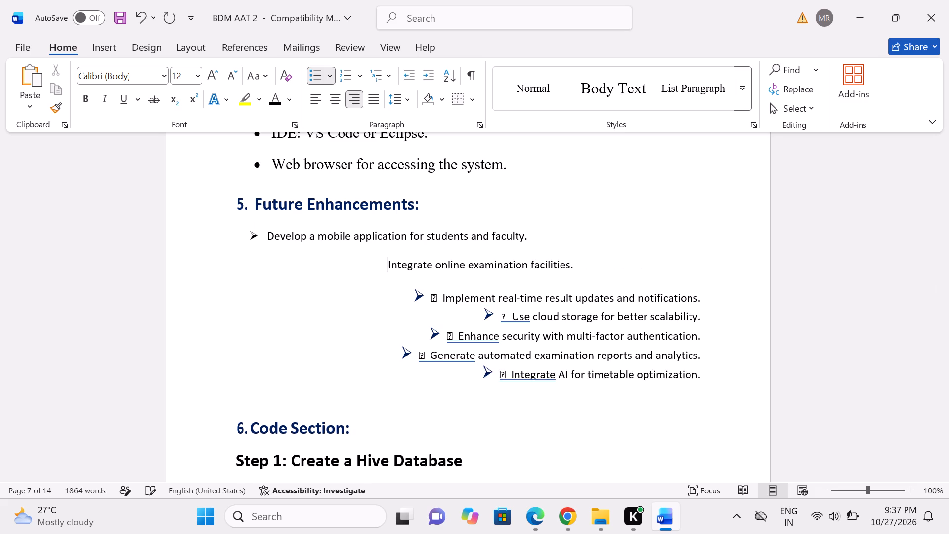
{"action": "key", "text": "BackSpace"}
{"action": "key", "text": "BackSpace"}
{"action": "key", "text": "BackSpace"}
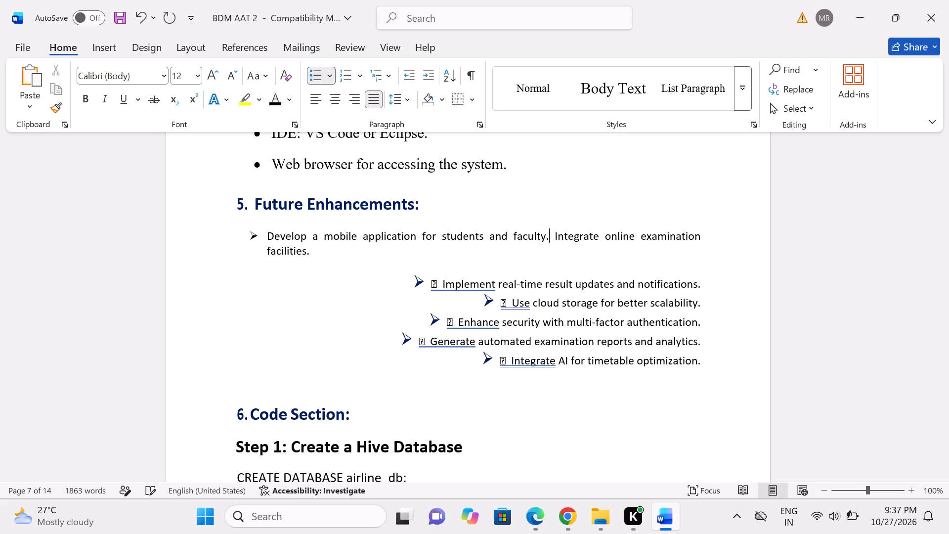
{"action": "key", "text": "Return"}
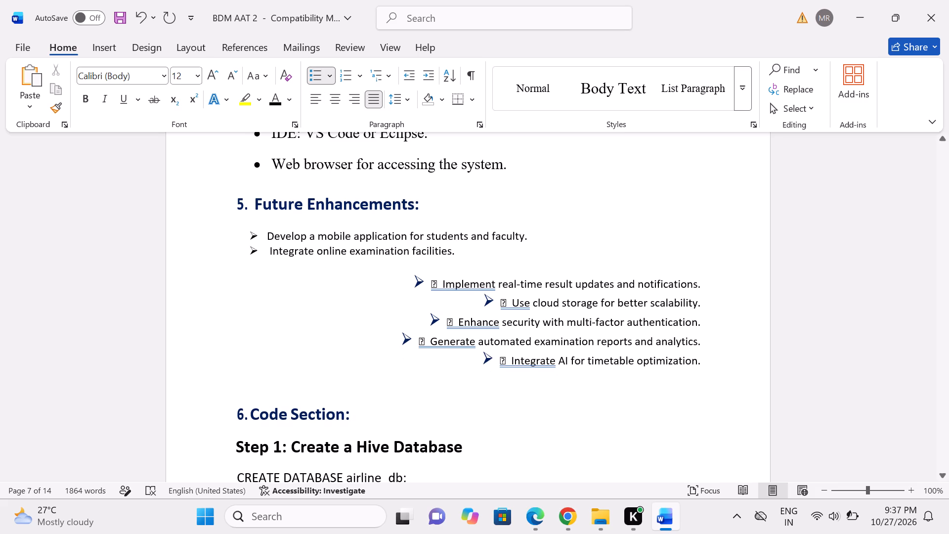
Strip the stray bullet character from "Implement real-time result updates and notifications." and align it as the third arrow point in the list.
{"action": "left_click", "coordinate": [441, 286]}
{"action": "key", "text": "BackSpace"}
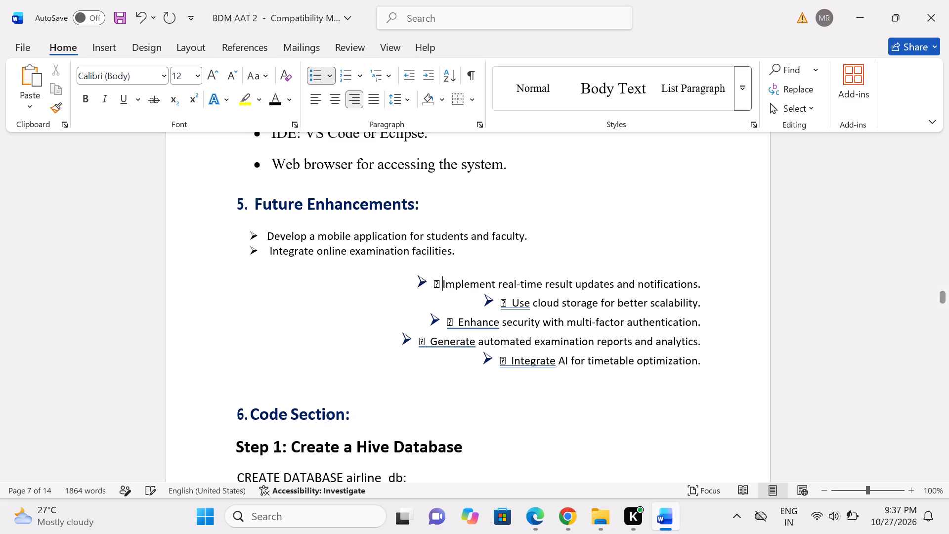
{"action": "key", "text": "BackSpace"}
{"action": "key", "text": "BackSpace"}
{"action": "key", "text": "BackSpace"}
{"action": "key", "text": "BackSpace"}
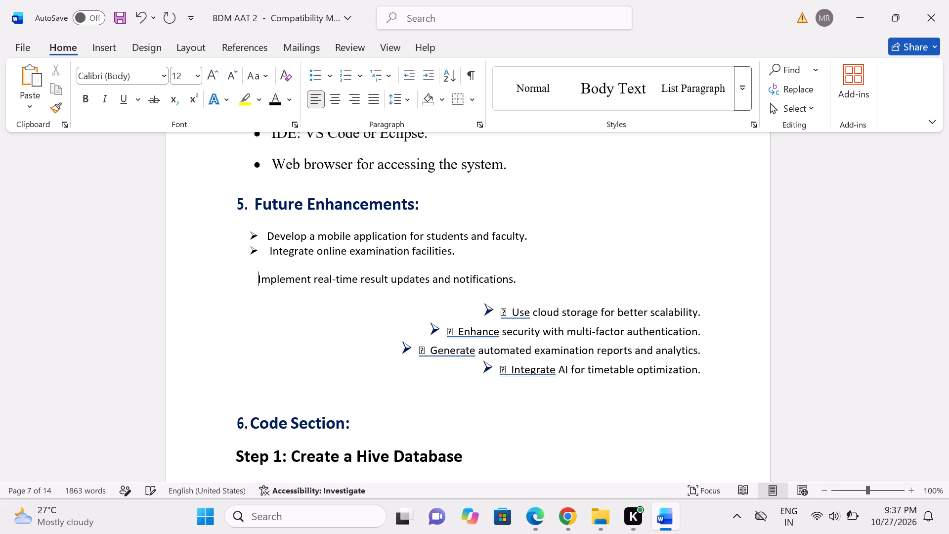
{"action": "key", "text": "BackSpace"}
{"action": "key", "text": "BackSpace"}
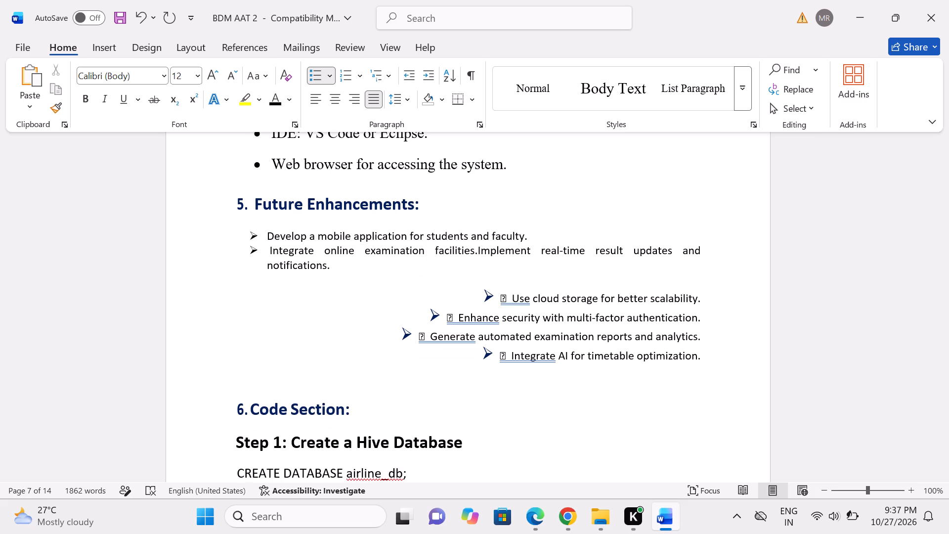
{"action": "key", "text": "Return"}
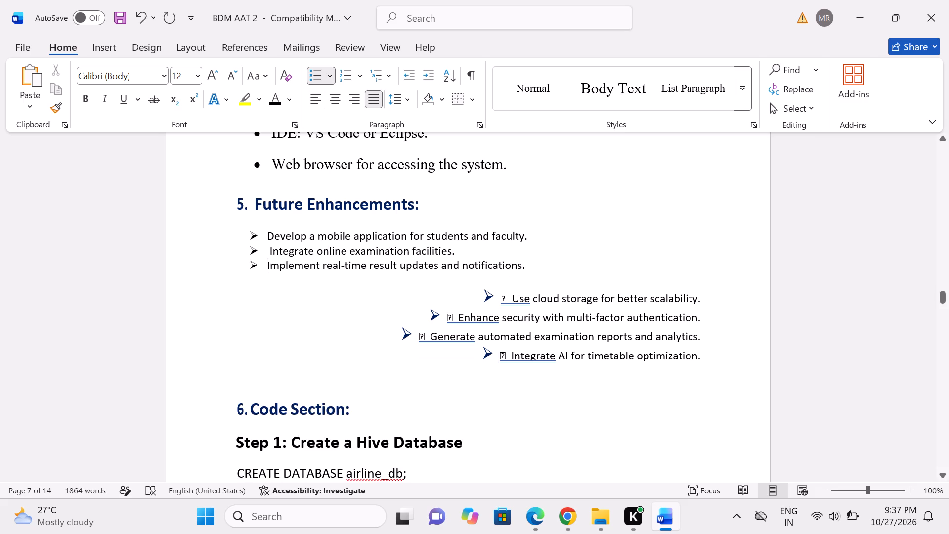
Strip the stray bullet character from "Use cloud storage for better scalability." and align it as the fourth arrow point in the list.
{"action": "left_click", "coordinate": [510, 294]}
{"action": "key", "text": "BackSpace"}
{"action": "key", "text": "BackSpace"}
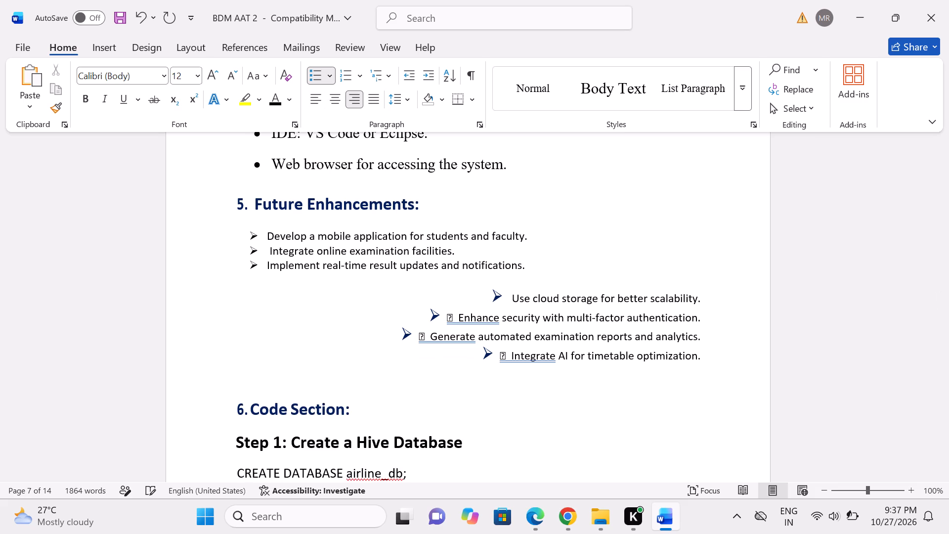
{"action": "key", "text": "BackSpace"}
{"action": "key", "text": "BackSpace"}
{"action": "key", "text": "BackSpace"}
{"action": "key", "text": "BackSpace"}
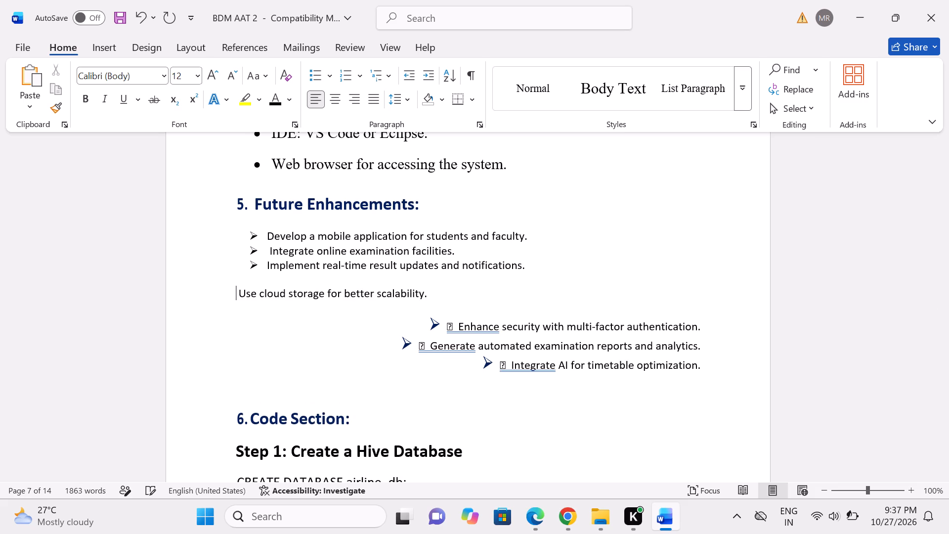
{"action": "key", "text": "Return"}
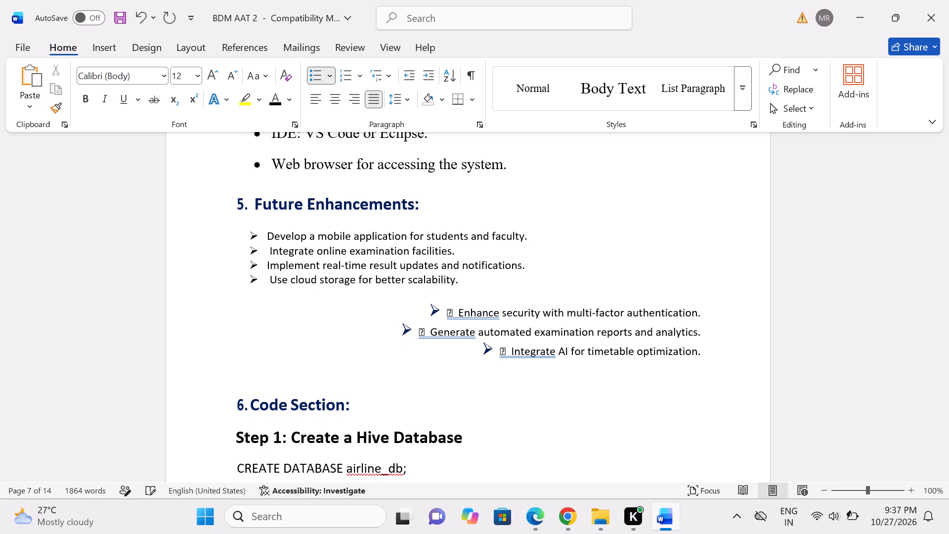
Strip the stray bullet character from "Enhance security with multi-factor authentication." and align it as the fifth arrow point in the list.
{"action": "left_click", "coordinate": [455, 311]}
{"action": "key", "text": "BackSpace"}
{"action": "key", "text": "BackSpace"}
{"action": "key", "text": "BackSpace"}
{"action": "key", "text": "BackSpace"}
{"action": "key", "text": "BackSpace"}
{"action": "key", "text": "BackSpace"}
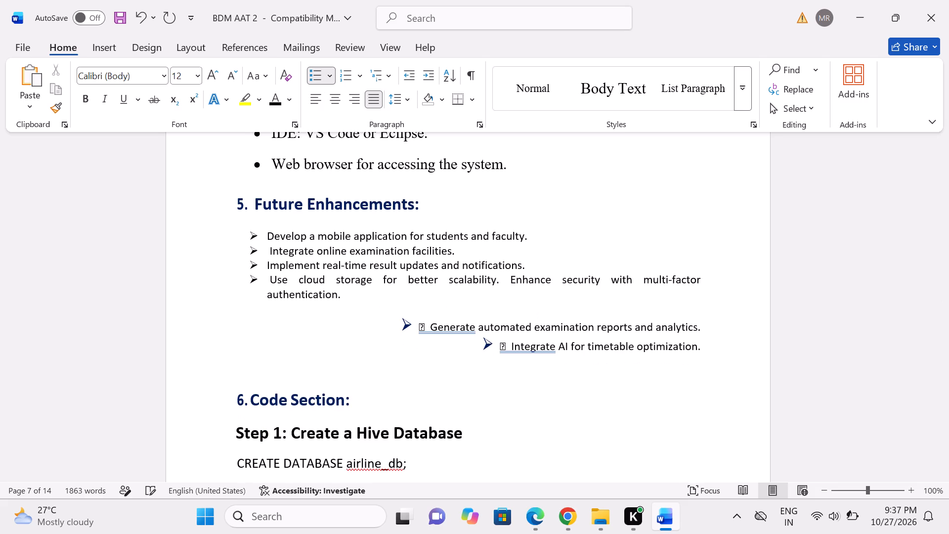
{"action": "key", "text": "Return"}
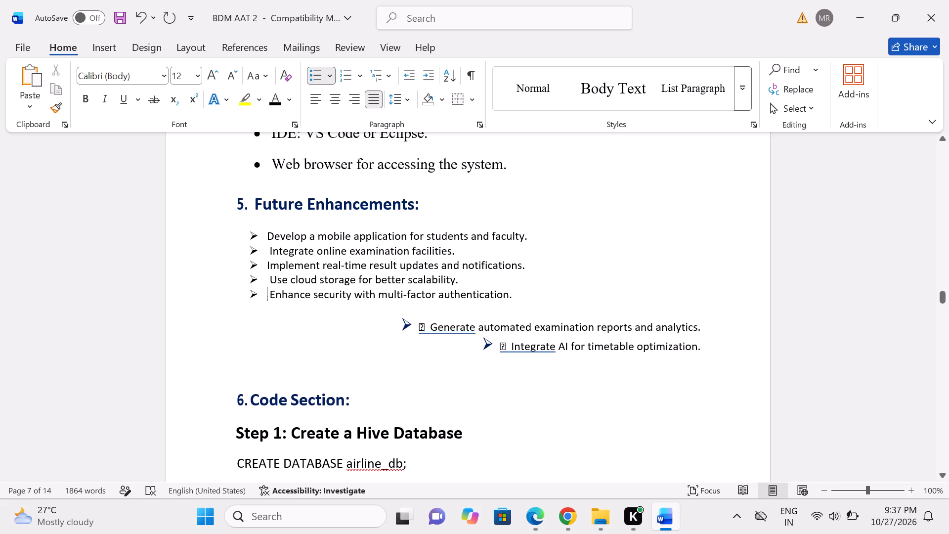
Strip the stray bullet character from "Generate automated examination reports and analytics." and align it as the sixth arrow point in the list.
{"action": "left_click", "coordinate": [428, 325]}
{"action": "key", "text": "BackSpace"}
{"action": "key", "text": "BackSpace"}
{"action": "key", "text": "BackSpace"}
{"action": "key", "text": "BackSpace"}
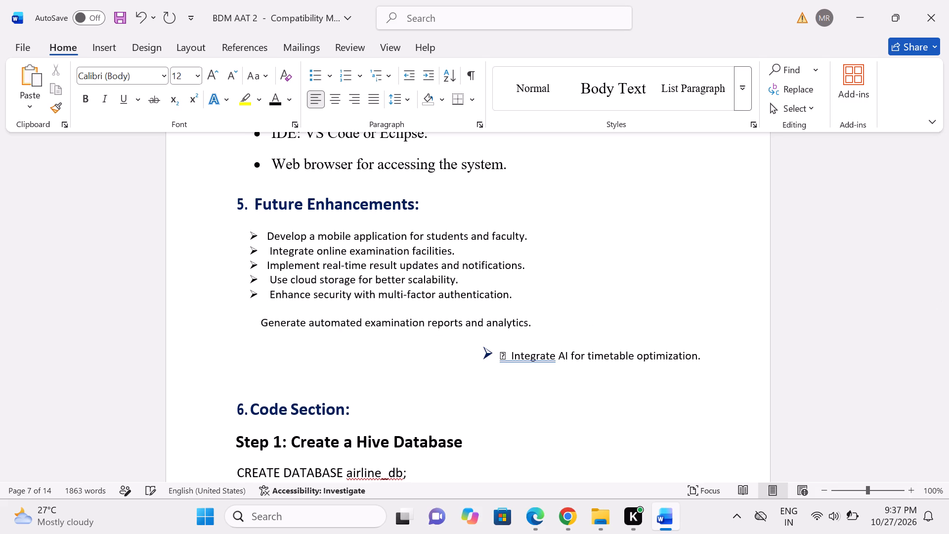
{"action": "key", "text": "BackSpace"}
{"action": "key", "text": "BackSpace"}
{"action": "key", "text": "Return"}
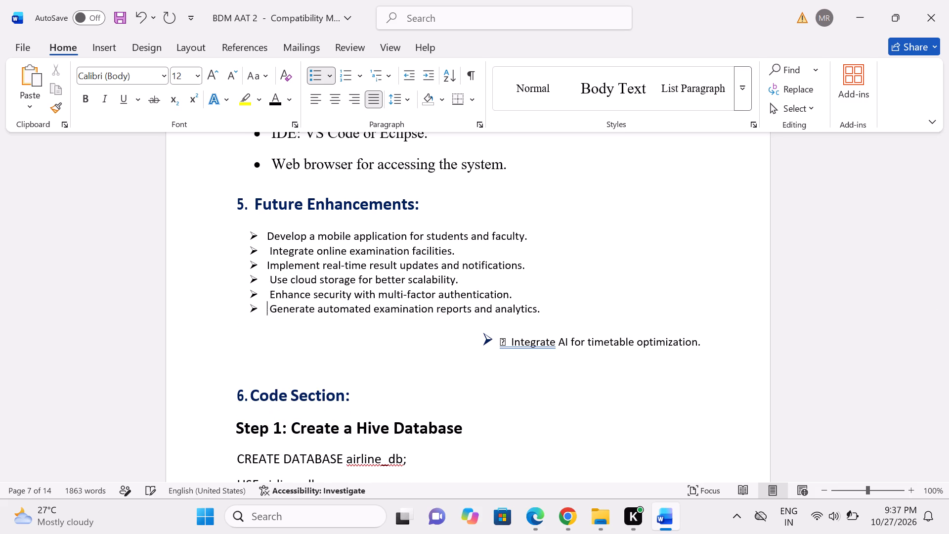
Strip the stray bullet character from "Integrate AI for timetable optimization." and align it as the last arrow point in the list.
{"action": "left_click", "coordinate": [509, 346]}
{"action": "key", "text": "BackSpace"}
{"action": "key", "text": "BackSpace"}
{"action": "key", "text": "BackSpace"}
{"action": "key", "text": "BackSpace"}
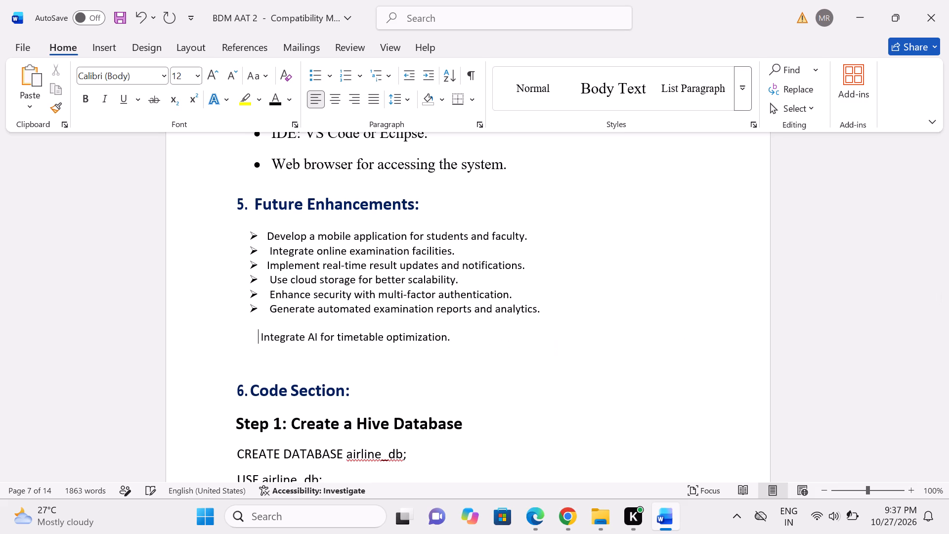
{"action": "key", "text": "BackSpace"}
{"action": "key", "text": "BackSpace"}
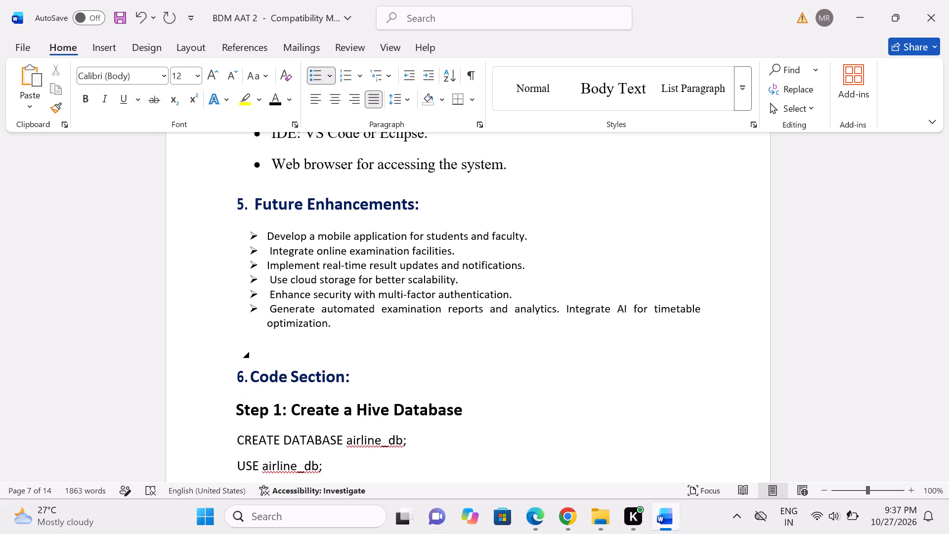
{"action": "key", "text": "Return"}
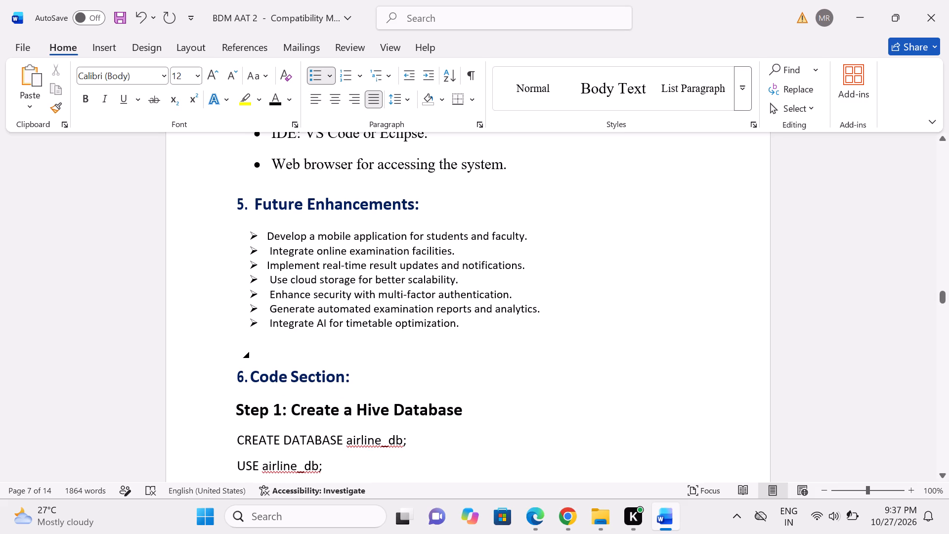
Delete the empty paragraph between the Future Enhancements list and the "6. Code Section:" heading.
{"action": "left_click", "coordinate": [291, 353]}
{"action": "key", "text": "BackSpace"}
{"action": "key", "text": "BackSpace"}
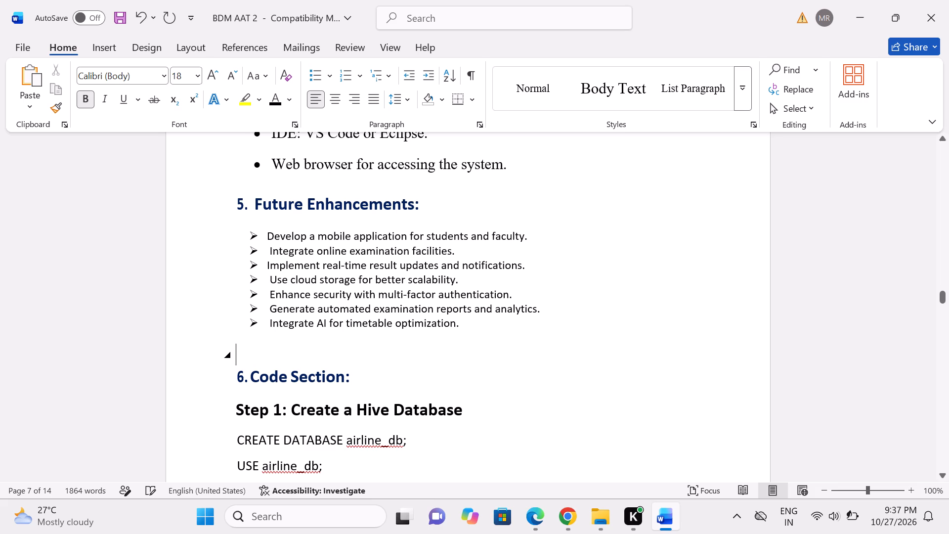
{"action": "key", "text": "BackSpace"}
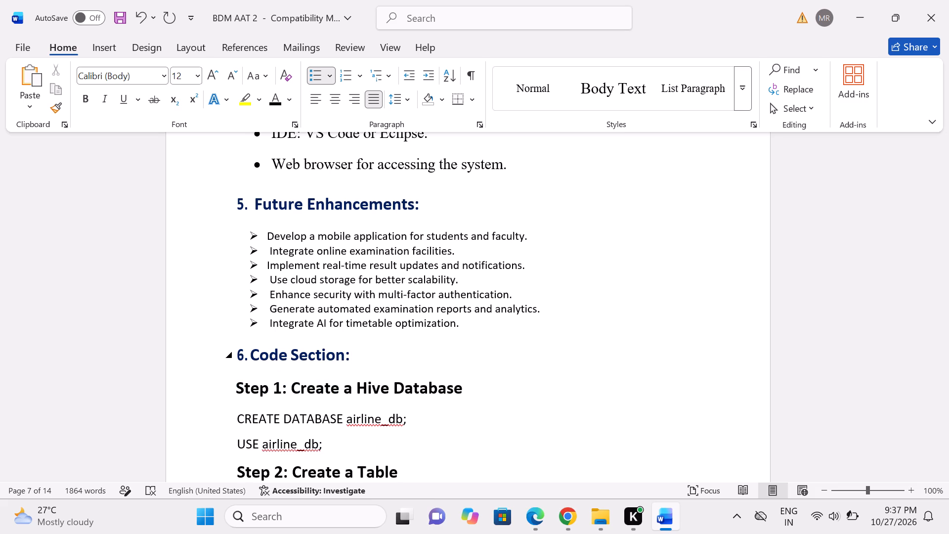
{"action": "scroll", "coordinate": [489, 395], "scroll_direction": "down", "scroll_amount": 1}
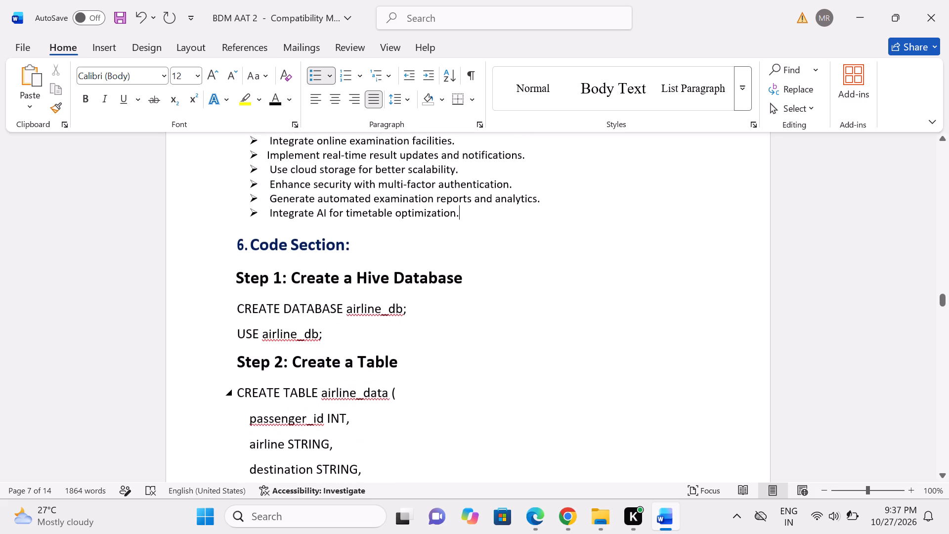
{"action": "left_click", "coordinate": [255, 244]}
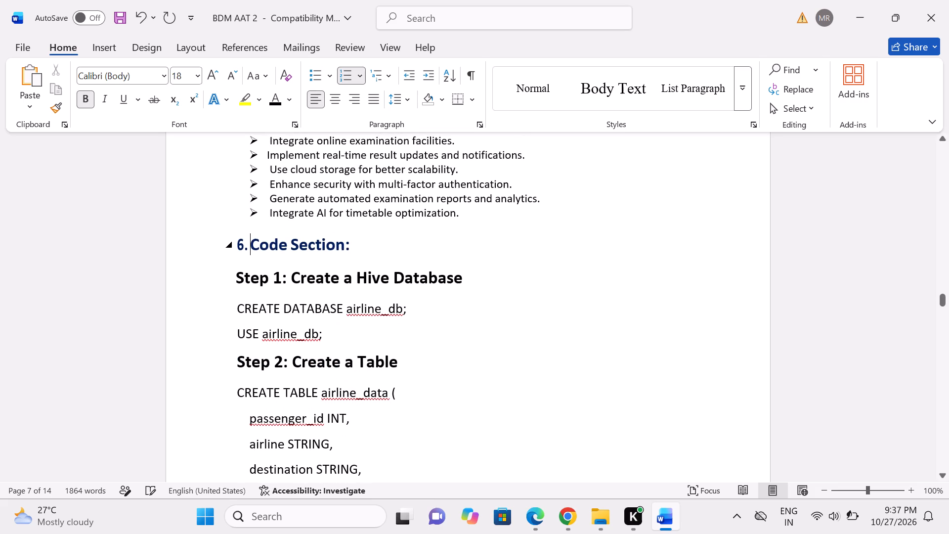
{"action": "left_click_drag", "start_coordinate": [255, 244], "coordinate": [345, 249]}
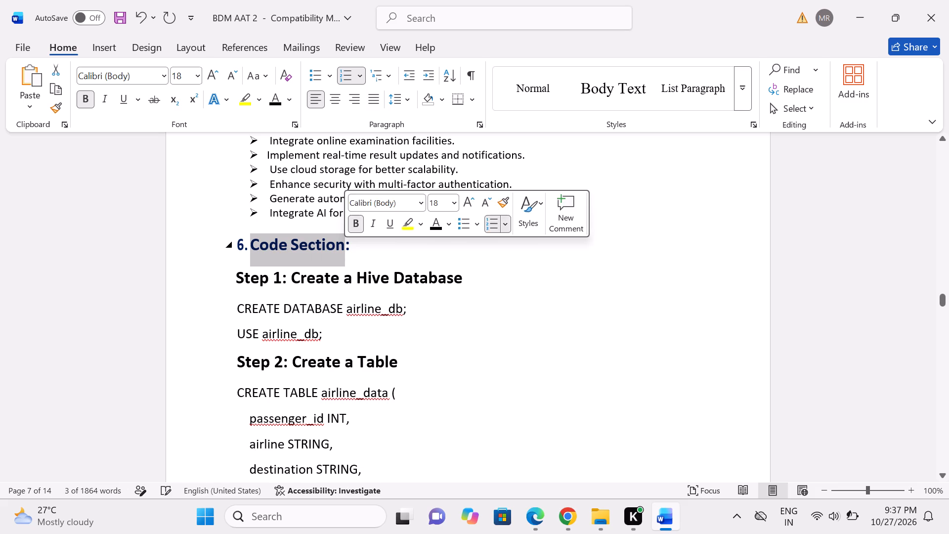
{"action": "key", "text": "ctrl+c"}
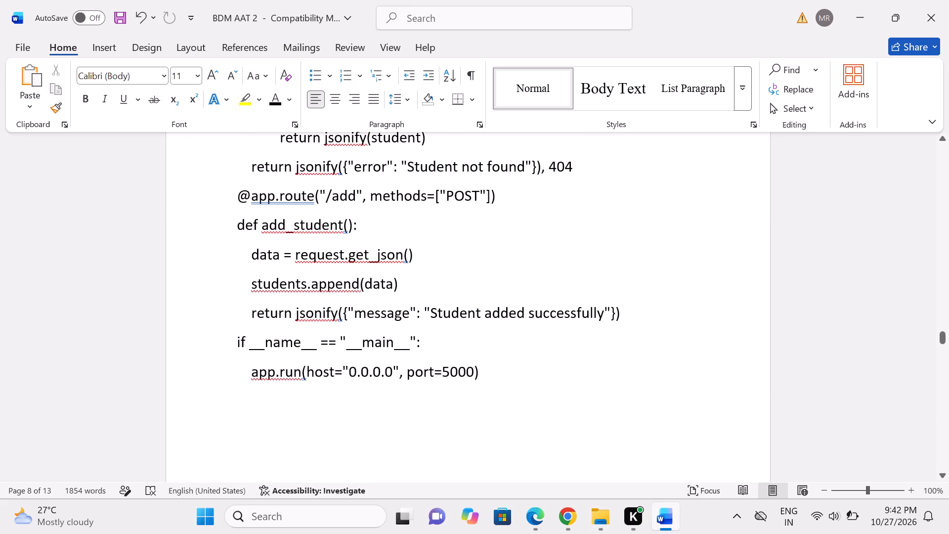
{"action": "left_click_drag", "start_coordinate": [484, 373], "coordinate": [262, 110]}
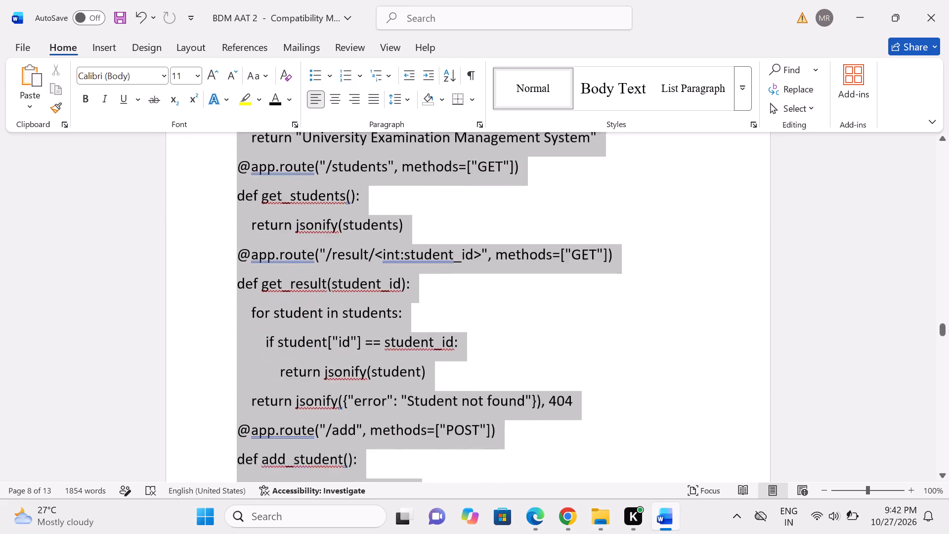
{"action": "left_click_drag", "start_coordinate": [262, 110], "coordinate": [293, 489]}
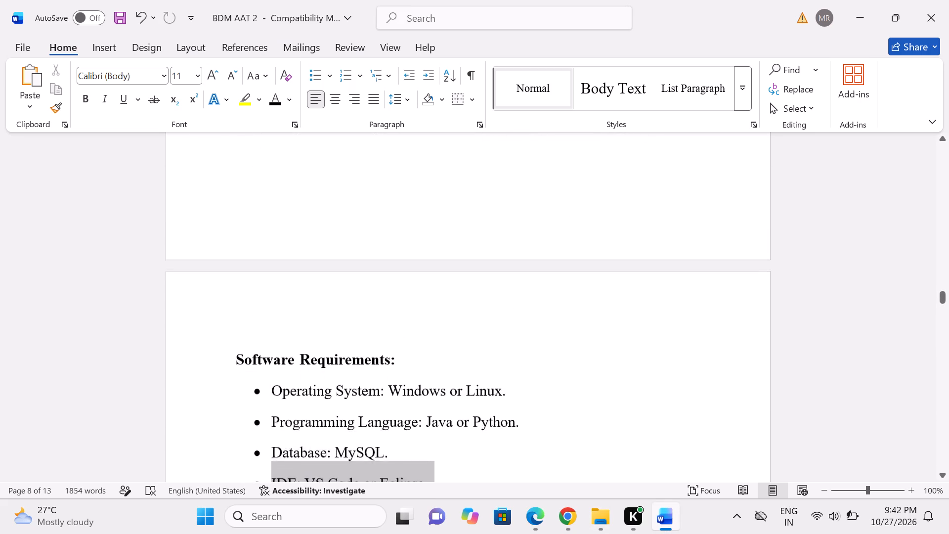
{"action": "left_click_drag", "start_coordinate": [293, 489], "coordinate": [231, 269]}
{"action": "key", "text": "BackSpace"}
Add "app.py" to the Python Code heading and paste the copied code on a new line beneath it.
{"action": "left_click", "coordinate": [342, 238]}
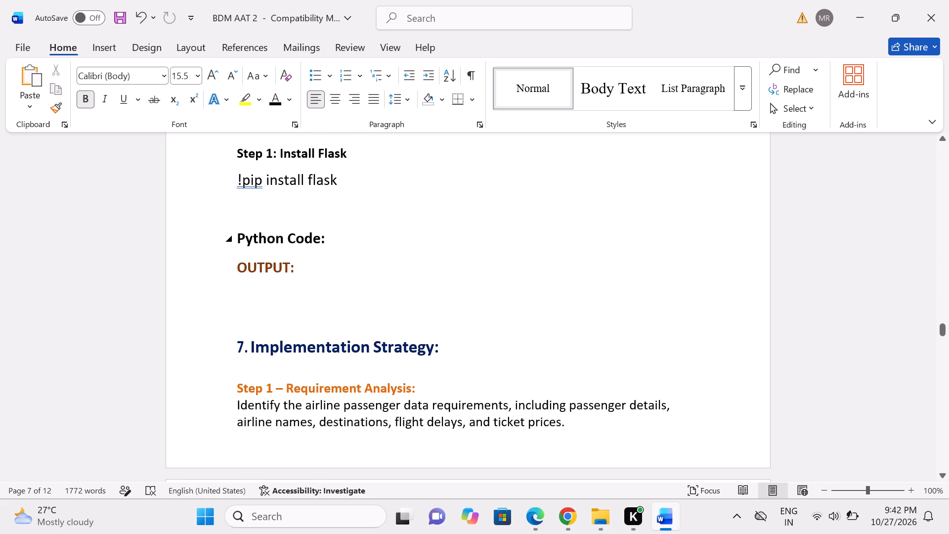
{"action": "key", "text": "space"}
{"action": "type", "text": "app"}
{"action": "type", "text": ".py"}
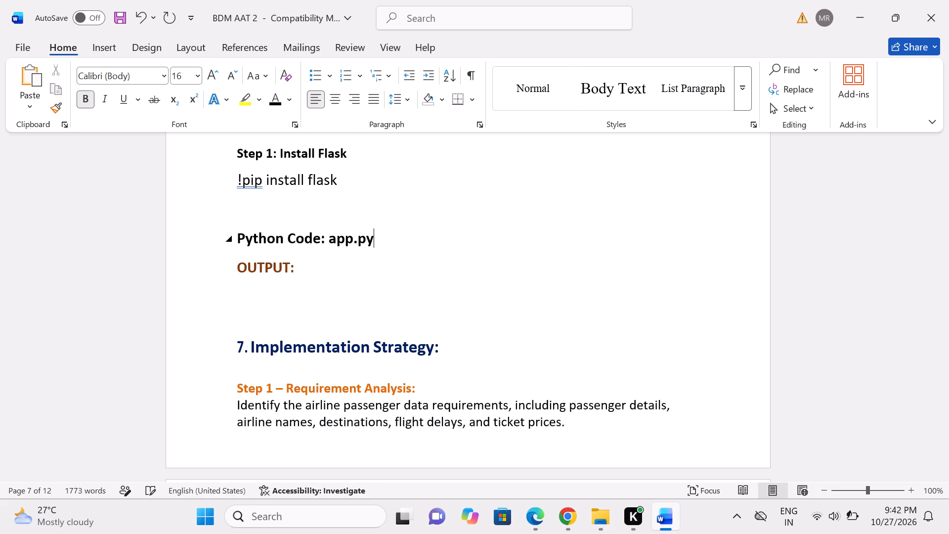
{"action": "key", "text": "Return"}
{"action": "key", "text": "ctrl+v"}
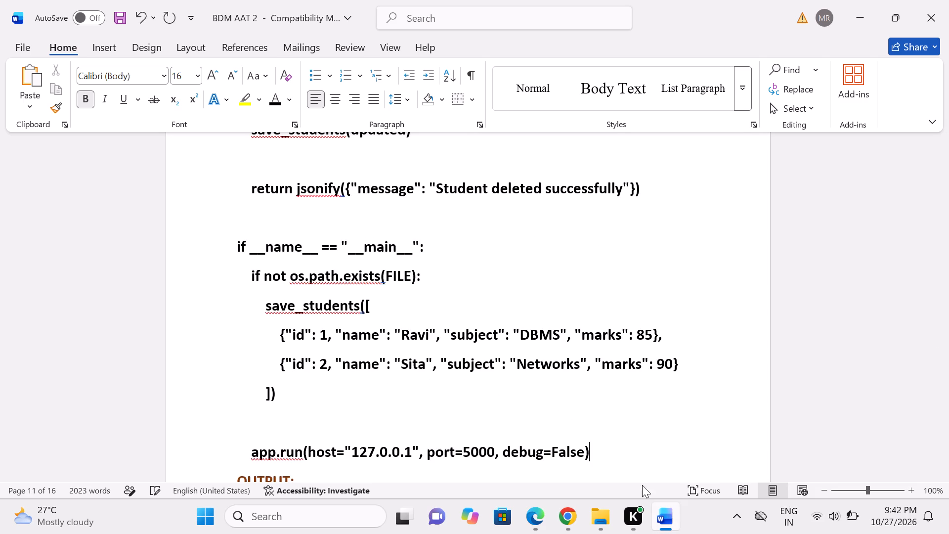
Remove the blank lines before app.run and before the if __name__ == "__main__" line in the pasted code.
{"action": "left_click", "coordinate": [451, 424]}
{"action": "key", "text": "BackSpace"}
{"action": "key", "text": "BackSpace"}
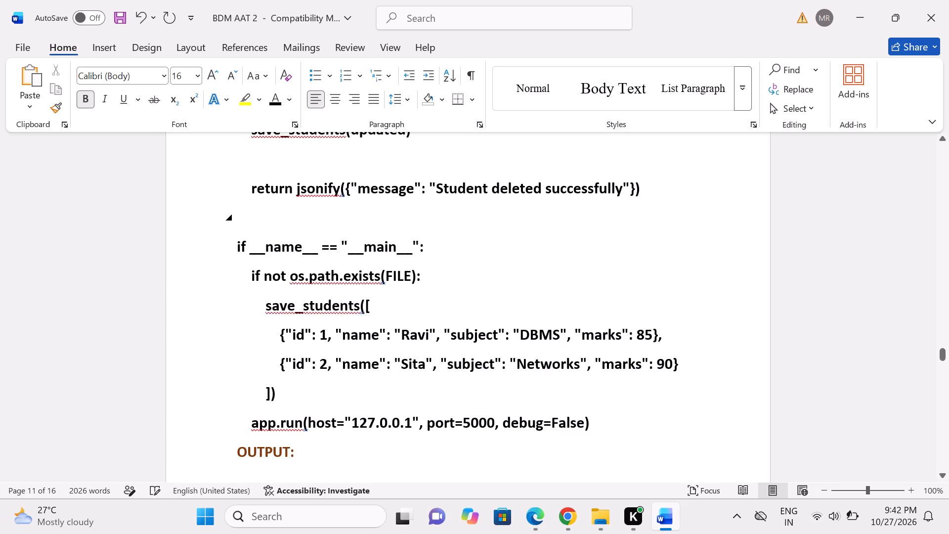
{"action": "left_click", "coordinate": [387, 214]}
{"action": "key", "text": "BackSpace"}
{"action": "key", "text": "BackSpace"}
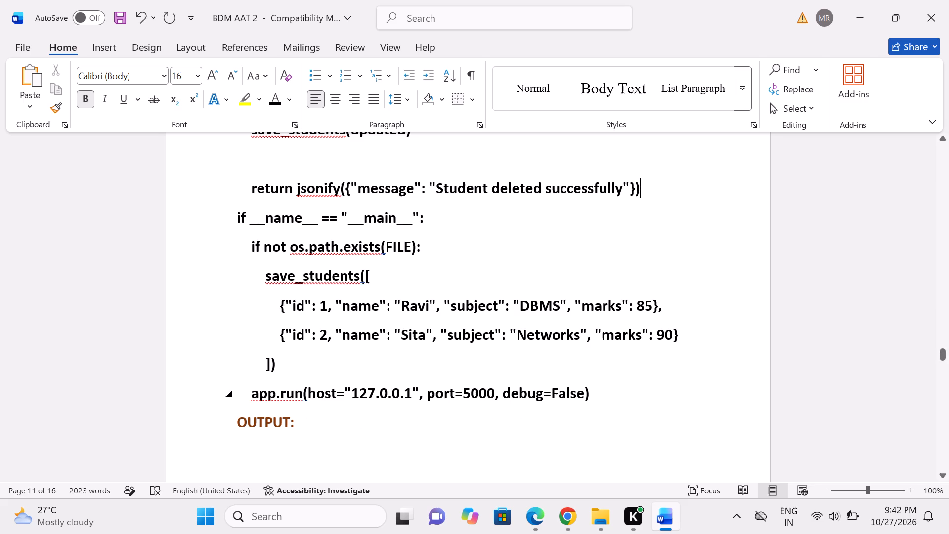
Remove the bold formatting from all the pasted app.py code, from the flask import line through app.run.
{"action": "left_click_drag", "start_coordinate": [604, 396], "coordinate": [241, 111]}
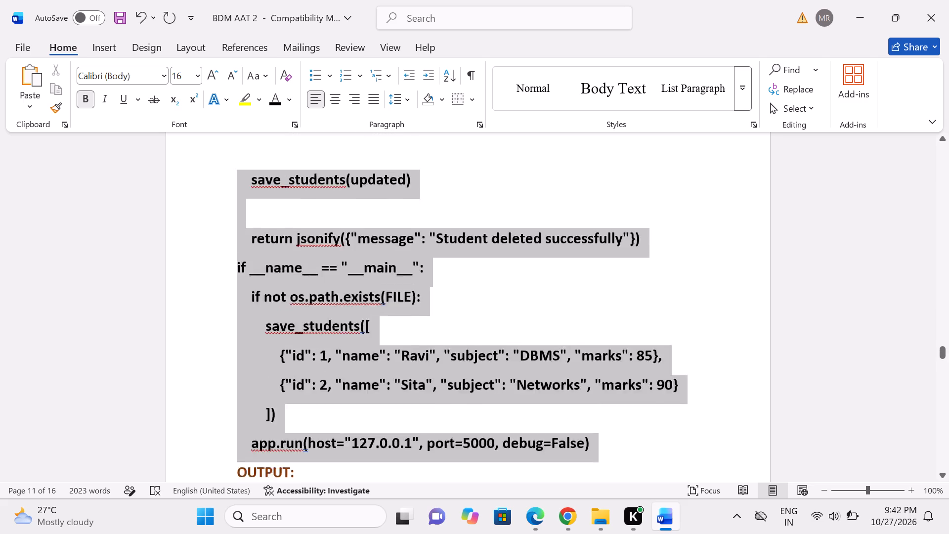
{"action": "left_click_drag", "start_coordinate": [241, 111], "coordinate": [239, 184]}
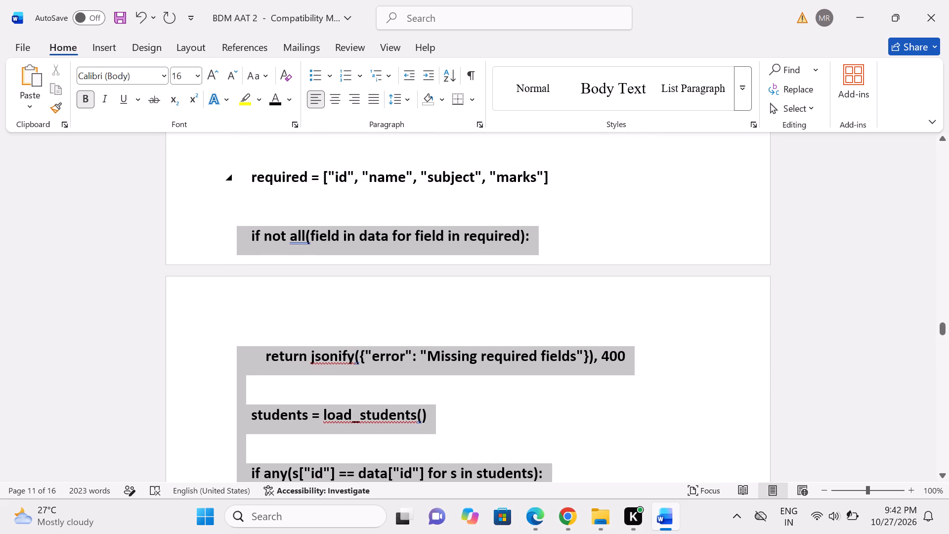
{"action": "left_click_drag", "start_coordinate": [239, 184], "coordinate": [246, 131]}
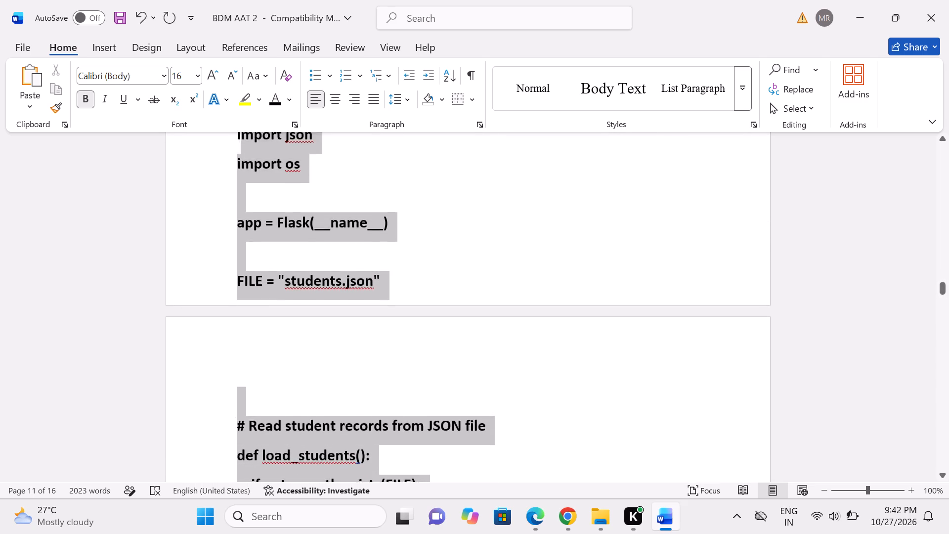
{"action": "left_click_drag", "start_coordinate": [246, 131], "coordinate": [248, 297]}
{"action": "left_click", "coordinate": [261, 271]}
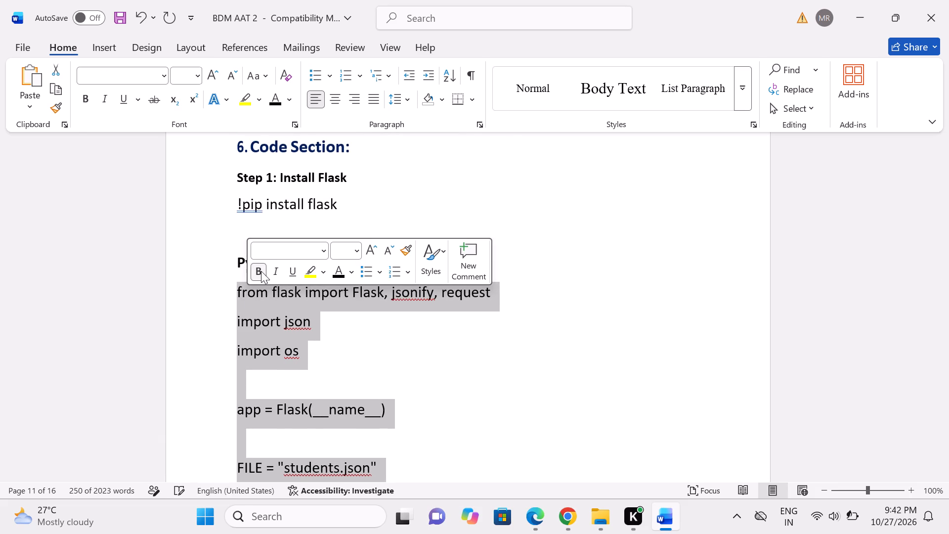
Remove the blank lines before app = Flask(__name__), FILE = "students.json" and the "# Read student records from JSON file" comment.
{"action": "left_click", "coordinate": [293, 386]}
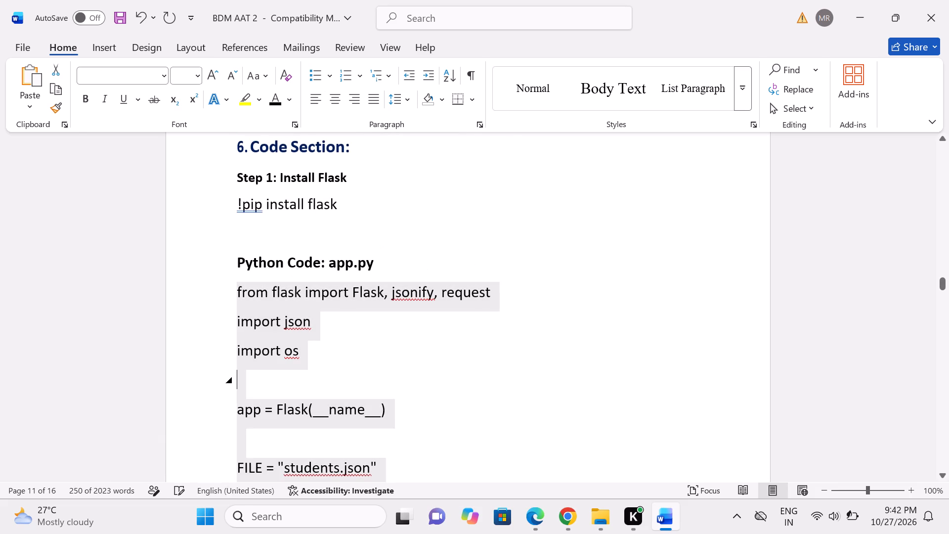
{"action": "key", "text": "BackSpace"}
{"action": "key", "text": "BackSpace"}
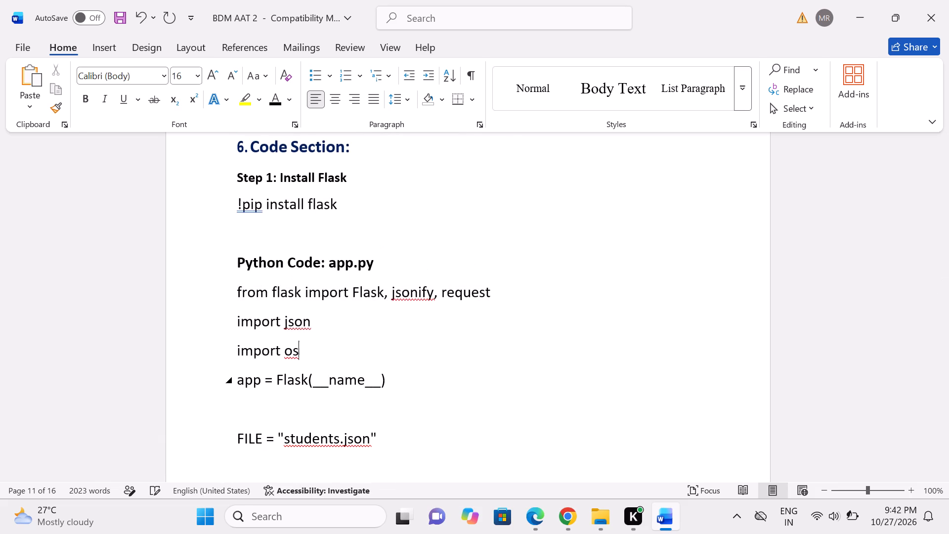
{"action": "left_click", "coordinate": [260, 412]}
{"action": "key", "text": "BackSpace"}
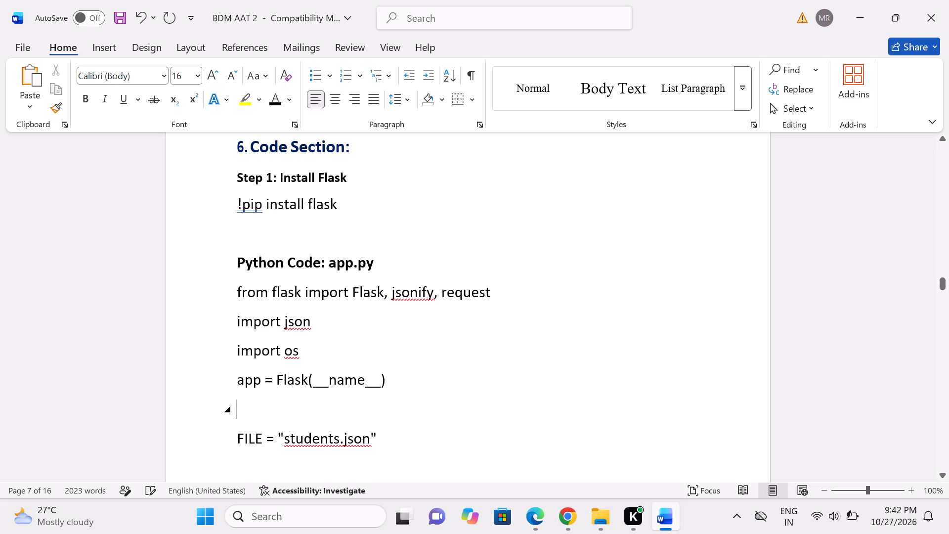
{"action": "key", "text": "BackSpace"}
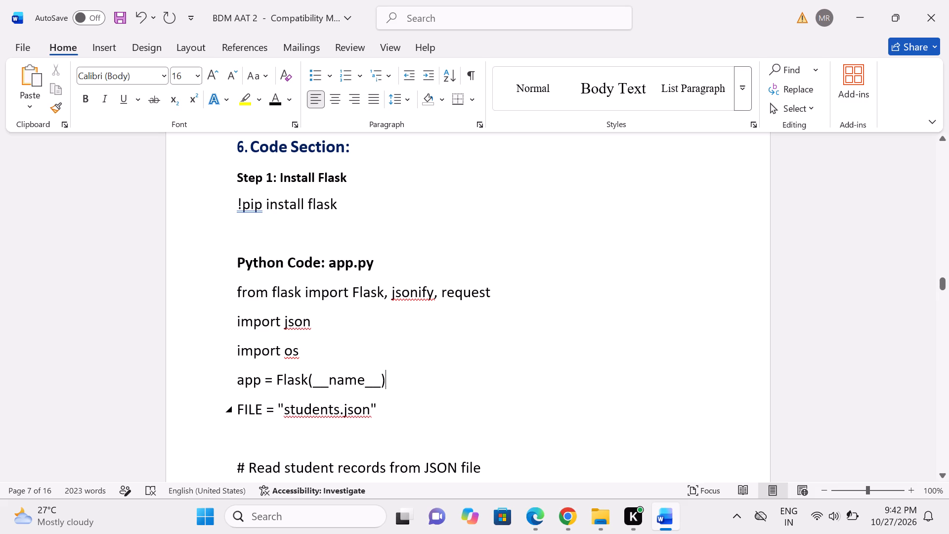
{"action": "left_click", "coordinate": [252, 449]}
{"action": "key", "text": "BackSpace"}
{"action": "key", "text": "BackSpace"}
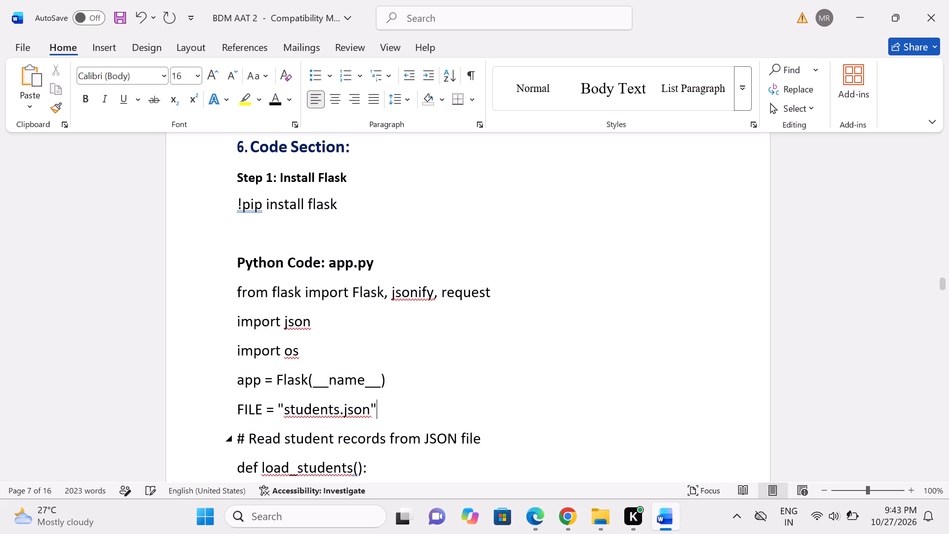
Remove the blank lines before the "# Save student records to JSON file" and "# Home page" comments.
{"action": "scroll", "coordinate": [252, 449], "scroll_direction": "down", "scroll_amount": 4}
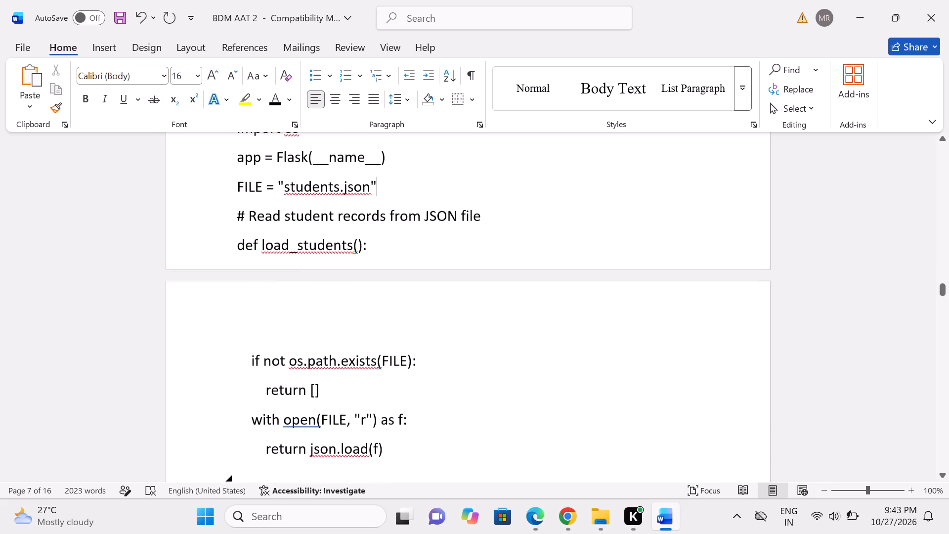
{"action": "scroll", "coordinate": [274, 436], "scroll_direction": "down", "scroll_amount": 2}
{"action": "left_click", "coordinate": [305, 320]}
{"action": "key", "text": "BackSpace"}
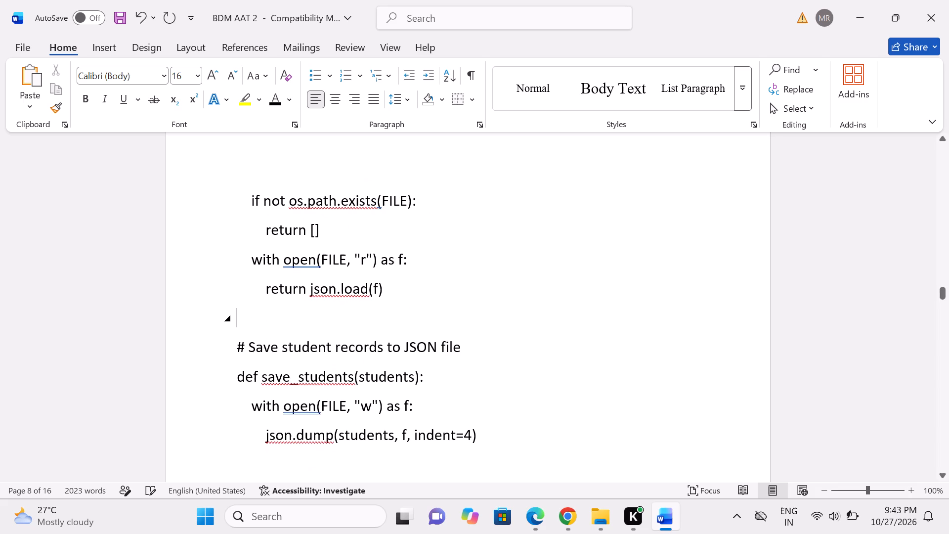
{"action": "key", "text": "BackSpace"}
{"action": "scroll", "coordinate": [305, 320], "scroll_direction": "down", "scroll_amount": 1}
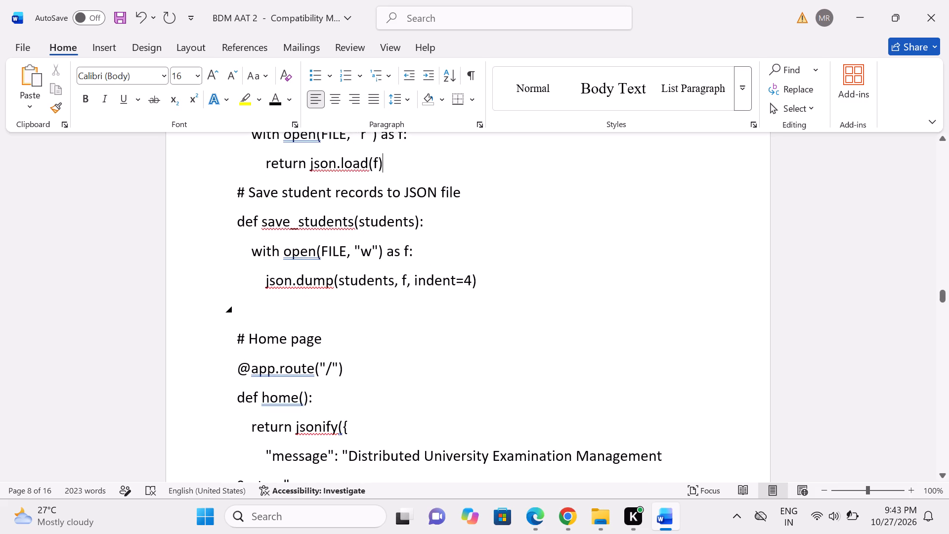
{"action": "left_click", "coordinate": [302, 320]}
{"action": "key", "text": "BackSpace"}
{"action": "key", "text": "BackSpace"}
Remove the blank lines before the "# View all student records" and "# View result by student ID" comments.
{"action": "scroll", "coordinate": [302, 320], "scroll_direction": "down", "scroll_amount": 3}
{"action": "left_click", "coordinate": [281, 349]}
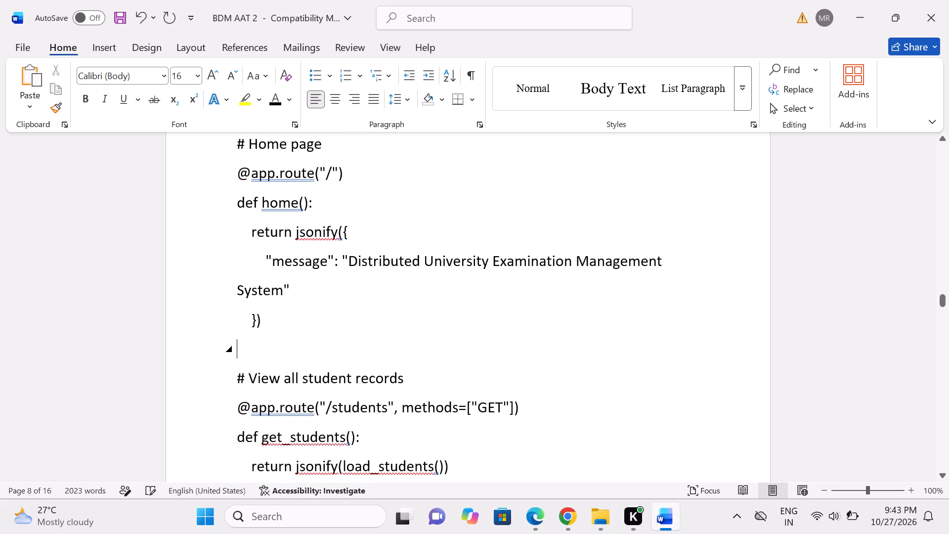
{"action": "key", "text": "BackSpace"}
{"action": "key", "text": "BackSpace"}
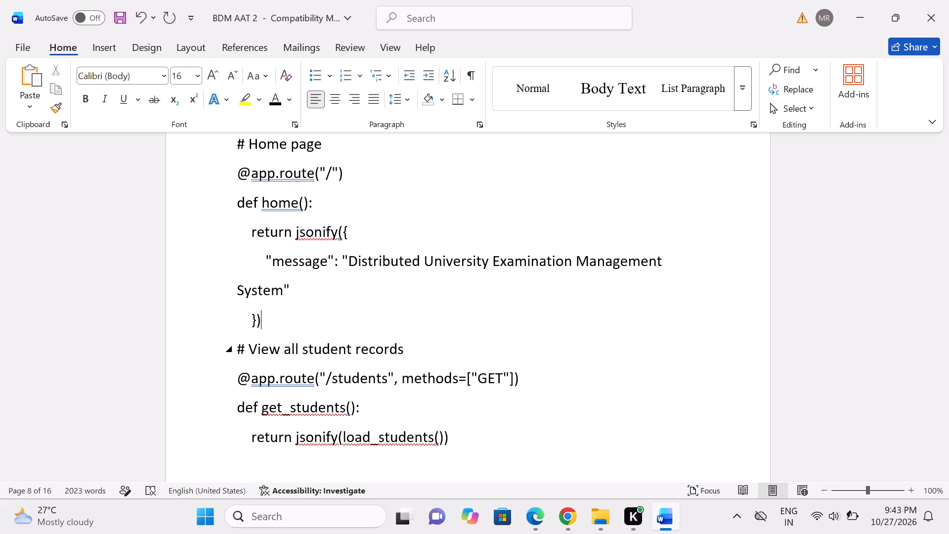
{"action": "scroll", "coordinate": [281, 349], "scroll_direction": "down", "scroll_amount": 3}
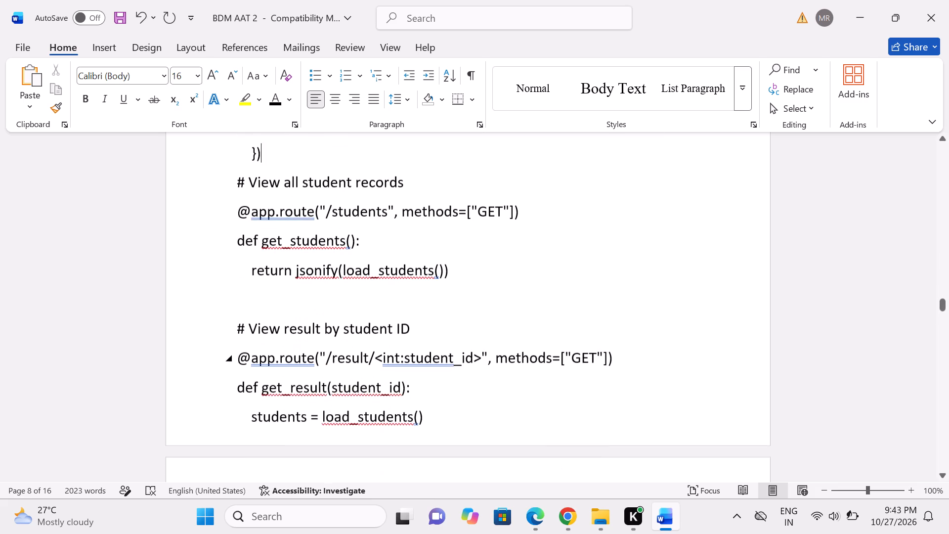
{"action": "scroll", "coordinate": [281, 349], "scroll_direction": "down", "scroll_amount": 1}
{"action": "left_click", "coordinate": [332, 285]}
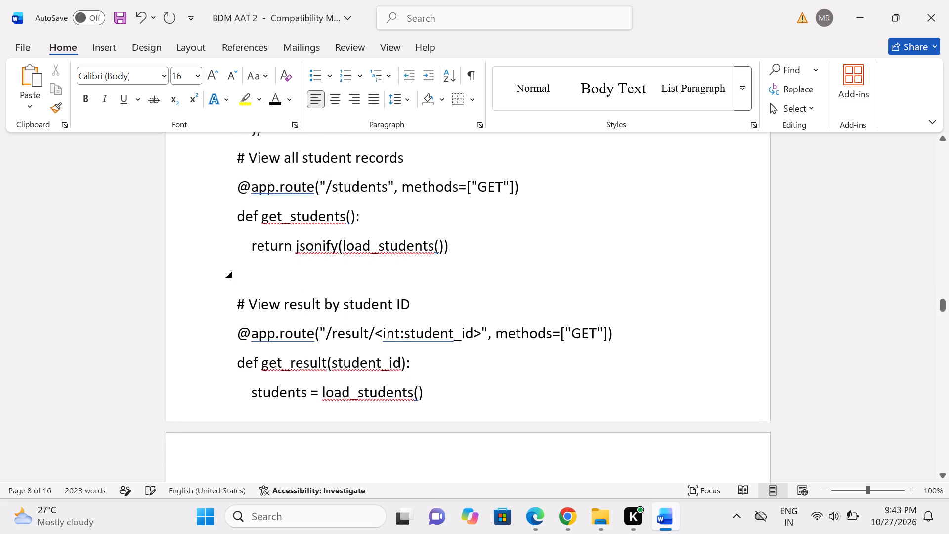
{"action": "key", "text": "BackSpace"}
{"action": "key", "text": "BackSpace"}
{"action": "scroll", "coordinate": [332, 285], "scroll_direction": "down", "scroll_amount": 3}
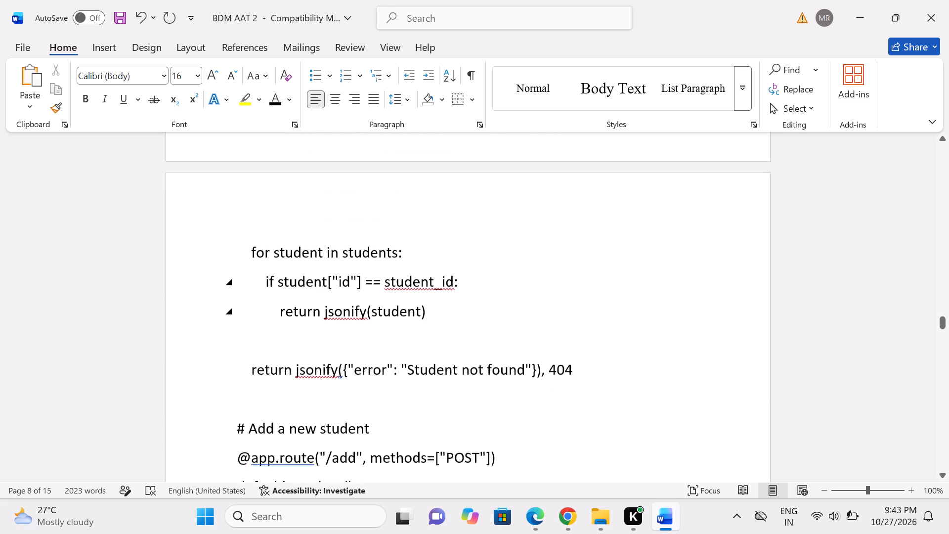
Remove the blank lines before the "Student not found" return in the get-result function and before the "# Add a new student" comment.
{"action": "scroll", "coordinate": [332, 285], "scroll_direction": "down", "scroll_amount": 1}
{"action": "left_click", "coordinate": [354, 335]}
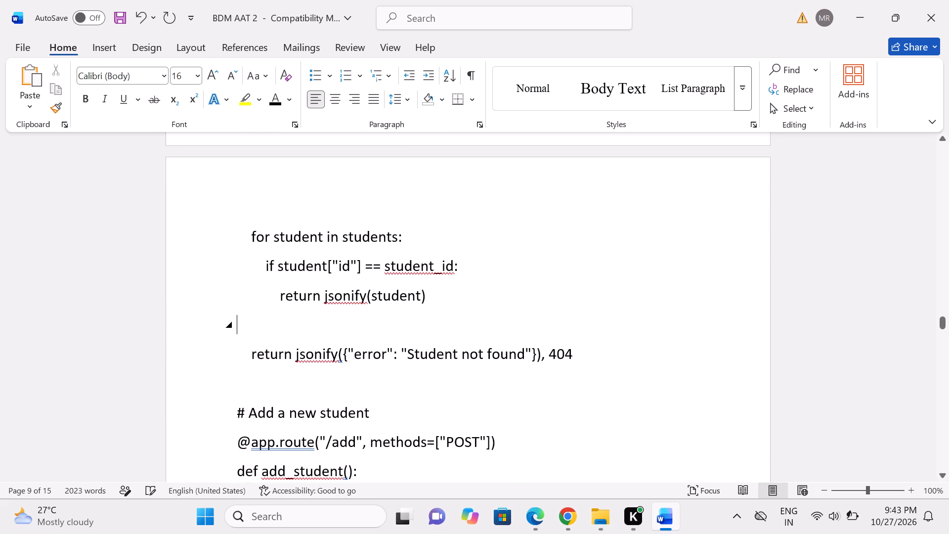
{"action": "key", "text": "BackSpace"}
{"action": "key", "text": "BackSpace"}
{"action": "left_click", "coordinate": [319, 356]}
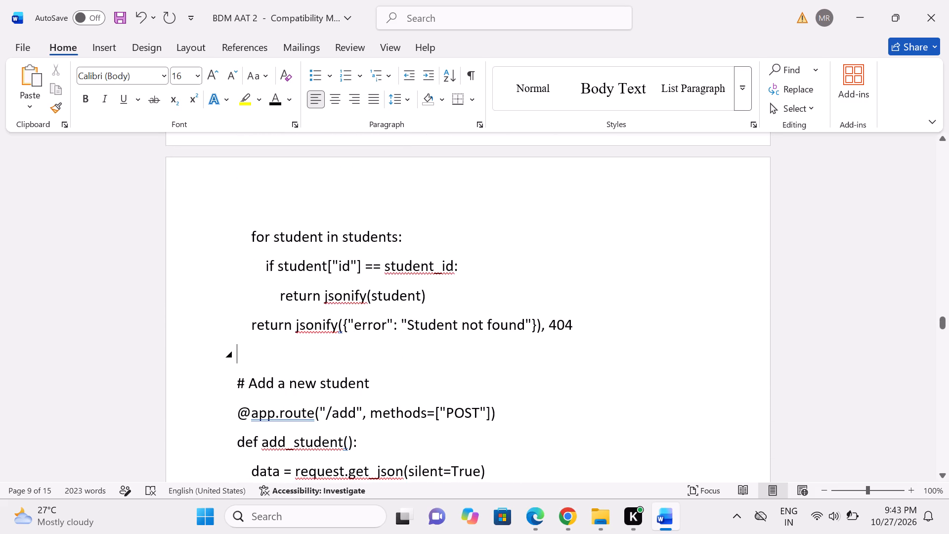
{"action": "key", "text": "BackSpace"}
{"action": "key", "text": "BackSpace"}
In add_student, remove the blank lines before the isinstance check, the required fields list and the "if not all" check.
{"action": "scroll", "coordinate": [319, 356], "scroll_direction": "down", "scroll_amount": 3}
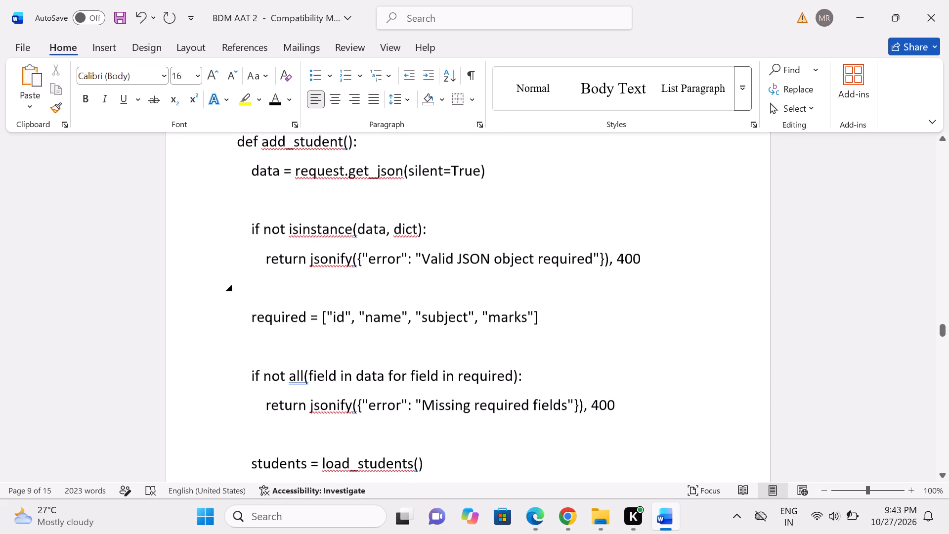
{"action": "left_click", "coordinate": [313, 191]}
{"action": "key", "text": "BackSpace"}
{"action": "key", "text": "BackSpace"}
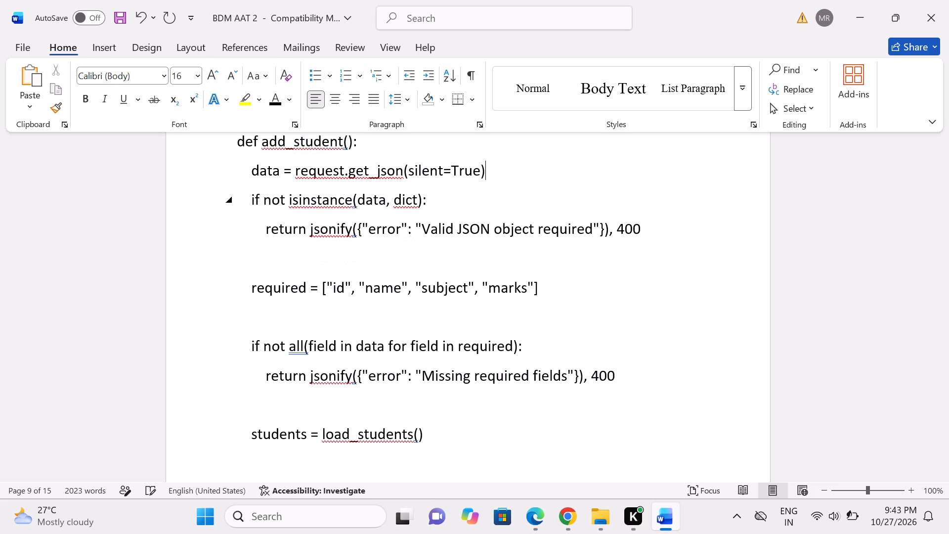
{"action": "left_click", "coordinate": [252, 259]}
{"action": "key", "text": "BackSpace"}
{"action": "key", "text": "BackSpace"}
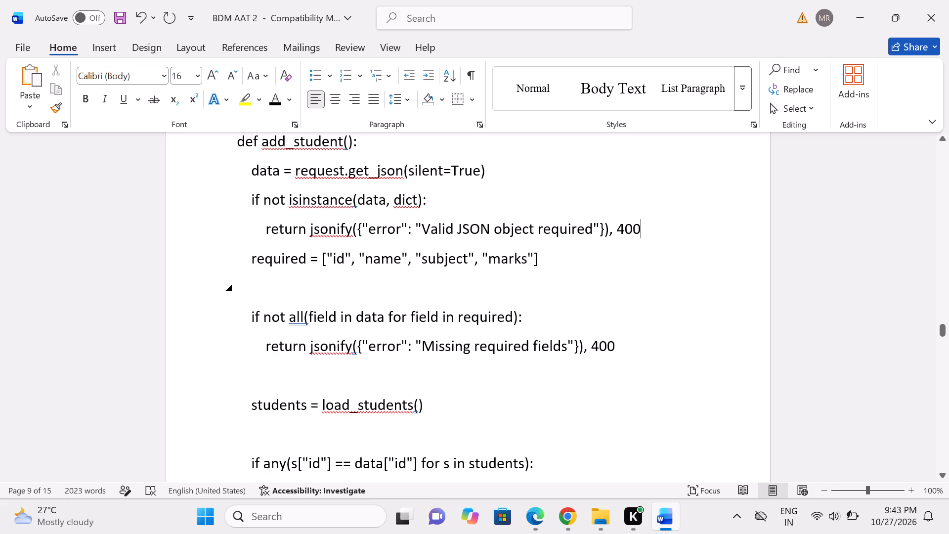
{"action": "left_click", "coordinate": [256, 291]}
{"action": "key", "text": "BackSpace"}
{"action": "key", "text": "BackSpace"}
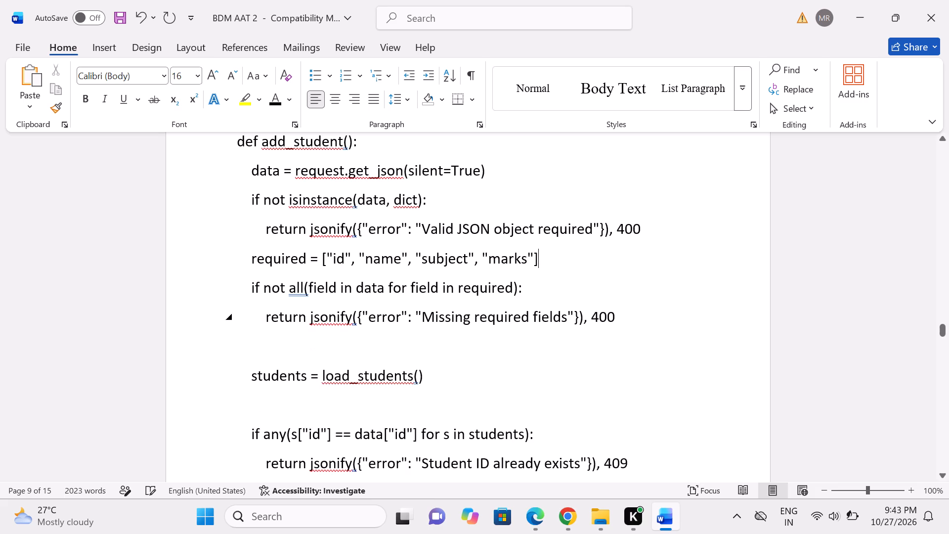
In add_student, remove the blank lines before students = load_students() and the "if any" duplicate ID check.
{"action": "left_click", "coordinate": [263, 363]}
{"action": "key", "text": "BackSpace"}
{"action": "key", "text": "BackSpace"}
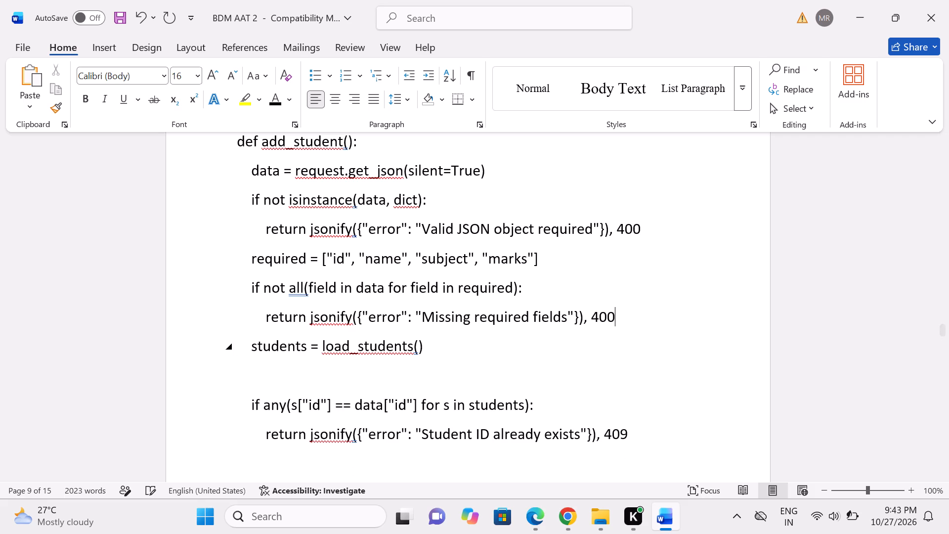
{"action": "left_click", "coordinate": [279, 392]}
{"action": "key", "text": "BackSpace"}
{"action": "key", "text": "BackSpace"}
Remove the blank lines before students.append(data), add_student's final return jsonify and the "# Delete a student record" comment.
{"action": "scroll", "coordinate": [279, 392], "scroll_direction": "down", "scroll_amount": 1}
{"action": "left_click", "coordinate": [323, 304]}
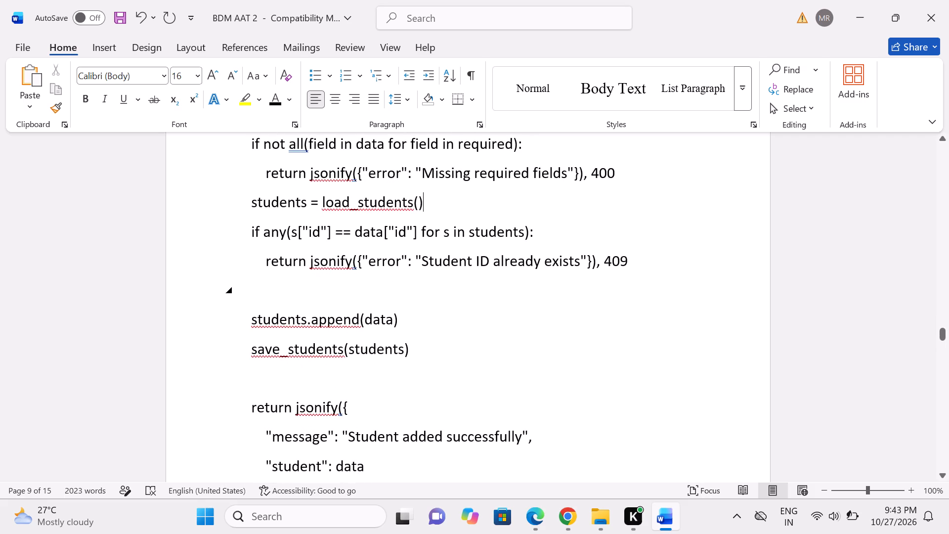
{"action": "key", "text": "BackSpace"}
{"action": "key", "text": "BackSpace"}
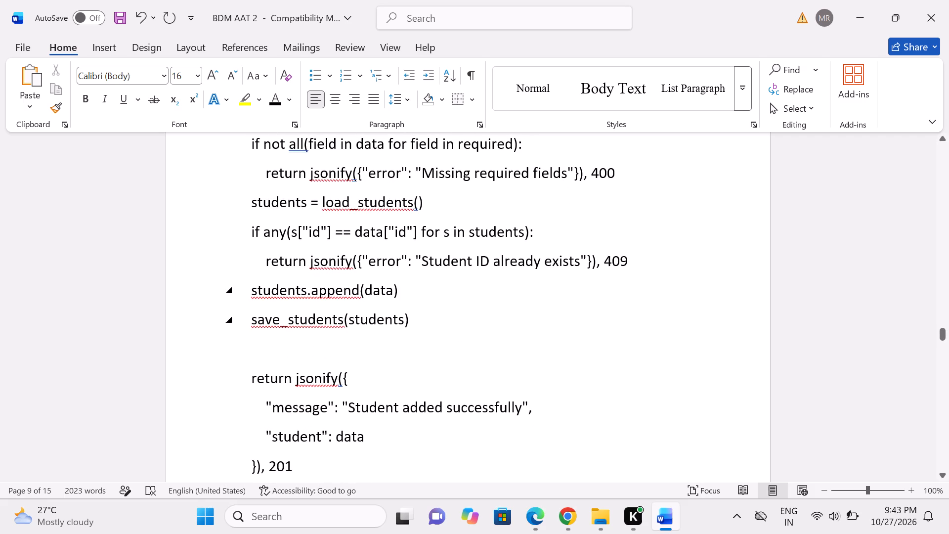
{"action": "left_click", "coordinate": [325, 347]}
{"action": "key", "text": "BackSpace"}
{"action": "key", "text": "BackSpace"}
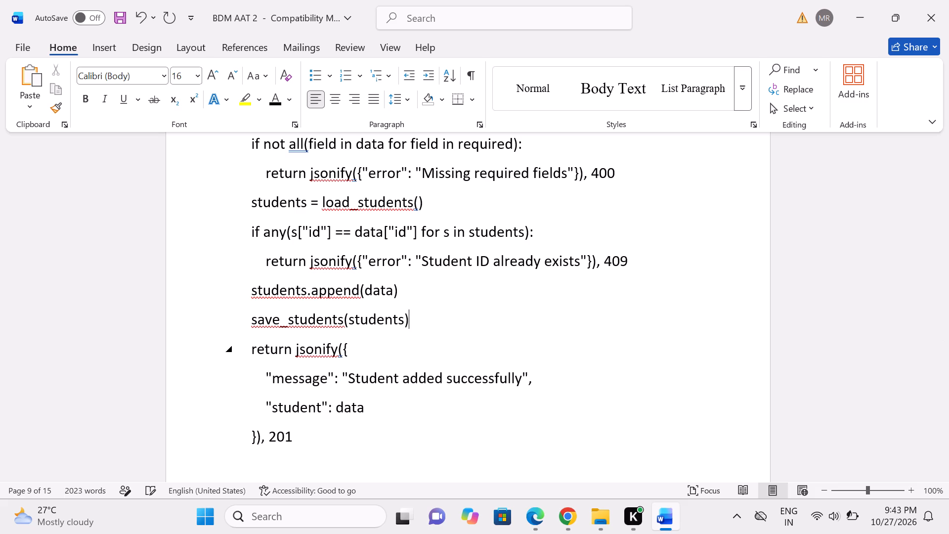
{"action": "scroll", "coordinate": [347, 380], "scroll_direction": "down", "scroll_amount": 2}
{"action": "left_click", "coordinate": [307, 264]}
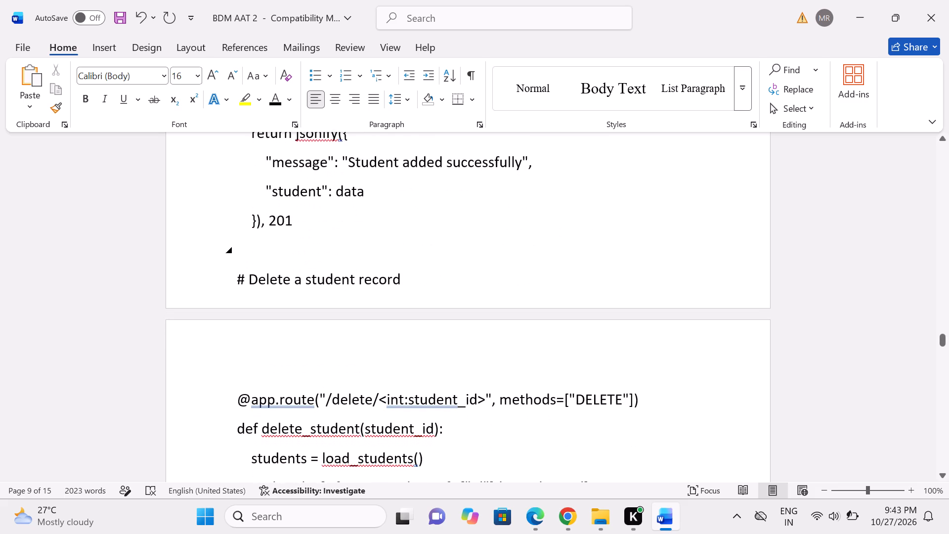
{"action": "key", "text": "BackSpace"}
{"action": "key", "text": "BackSpace"}
In delete_student, remove the blank lines before the "if len(updated)" check, save_students(updated) and the "Student deleted successfully" return.
{"action": "scroll", "coordinate": [375, 314], "scroll_direction": "down", "scroll_amount": 1}
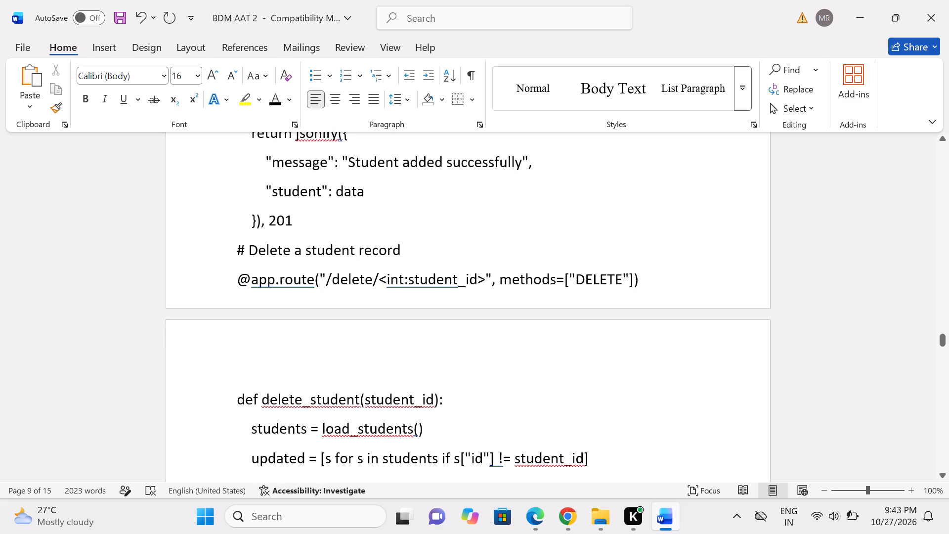
{"action": "scroll", "coordinate": [375, 314], "scroll_direction": "down", "scroll_amount": 2}
{"action": "left_click", "coordinate": [369, 283]}
{"action": "key", "text": "BackSpace"}
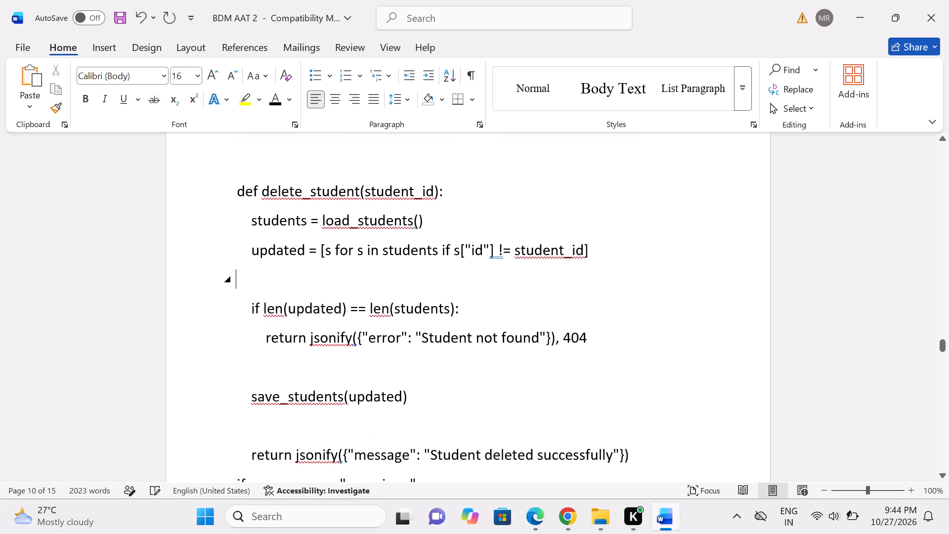
{"action": "key", "text": "BackSpace"}
{"action": "left_click", "coordinate": [388, 334]}
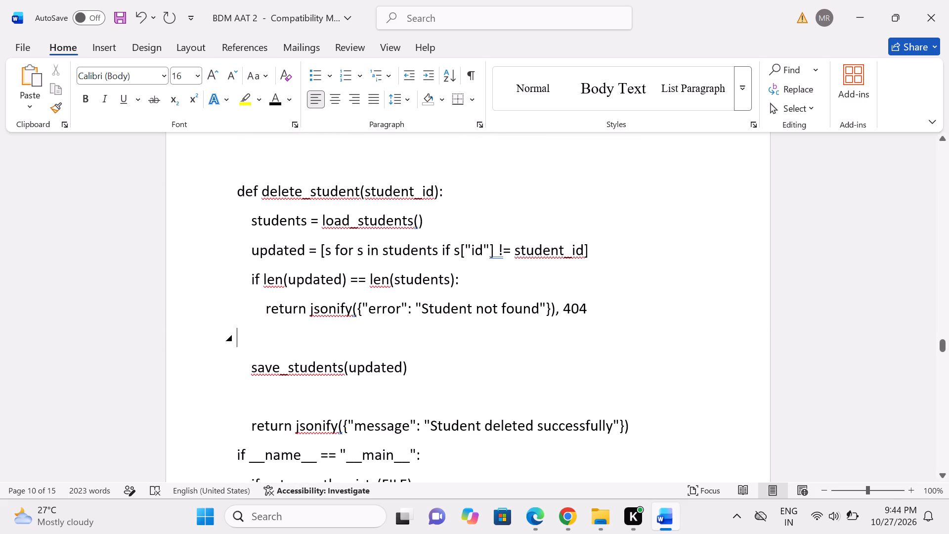
{"action": "key", "text": "BackSpace"}
{"action": "key", "text": "BackSpace"}
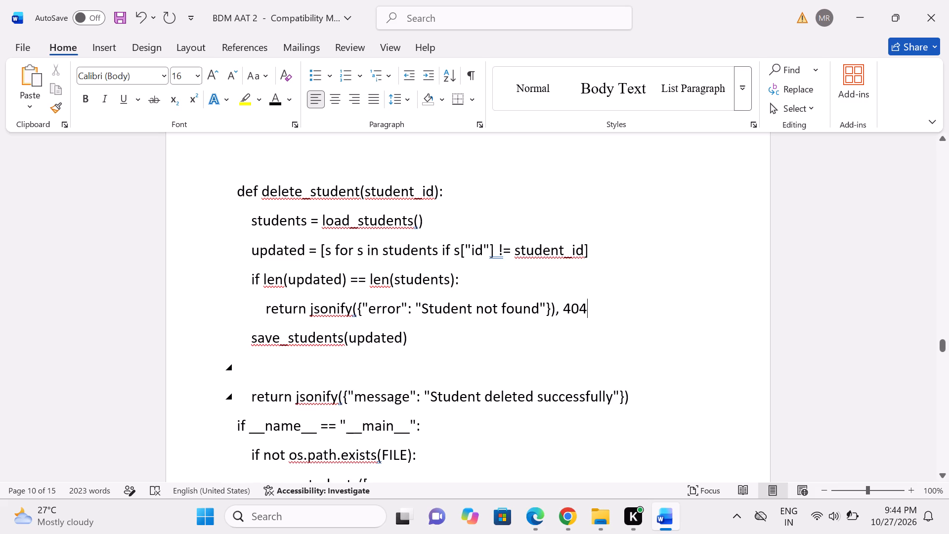
{"action": "left_click", "coordinate": [400, 377]}
{"action": "key", "text": "BackSpace"}
{"action": "key", "text": "BackSpace"}
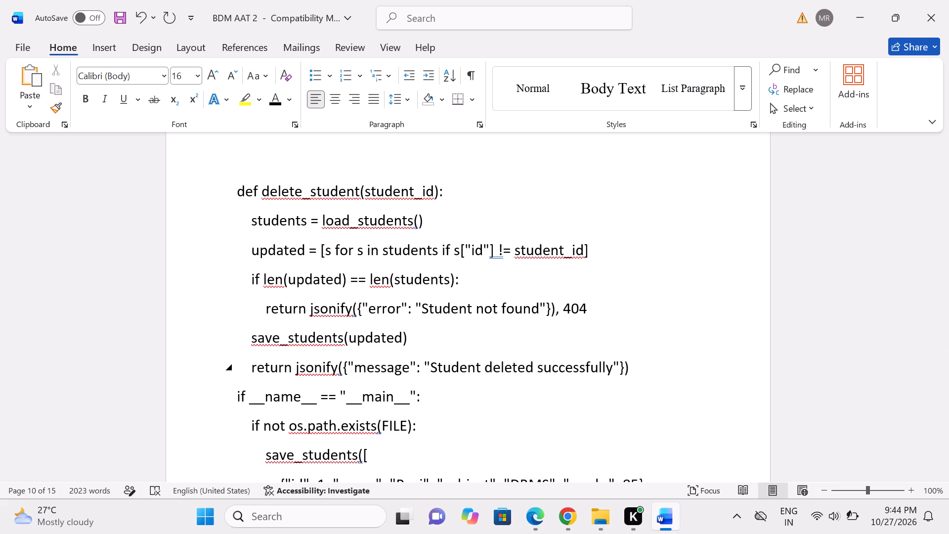
{"action": "scroll", "coordinate": [400, 377], "scroll_direction": "down", "scroll_amount": 5}
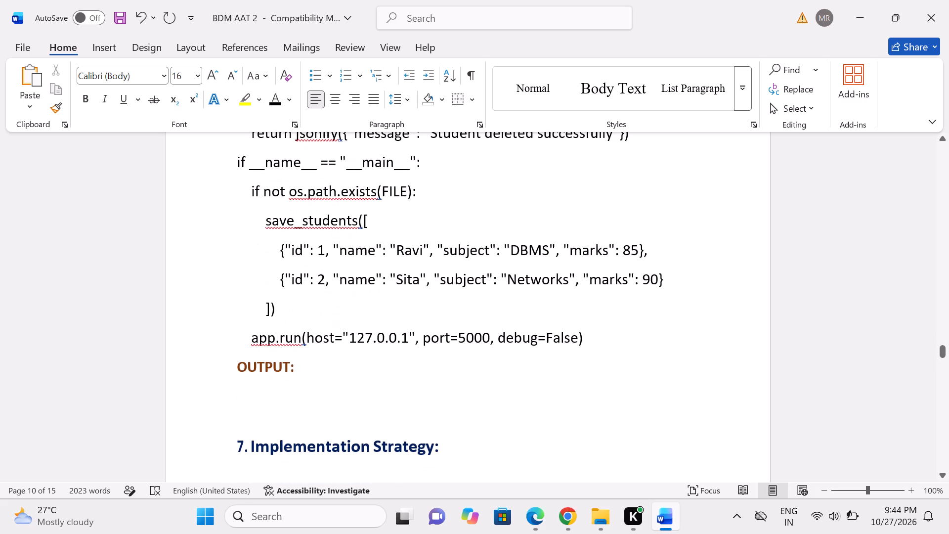
{"action": "scroll", "coordinate": [400, 377], "scroll_direction": "up", "scroll_amount": 1}
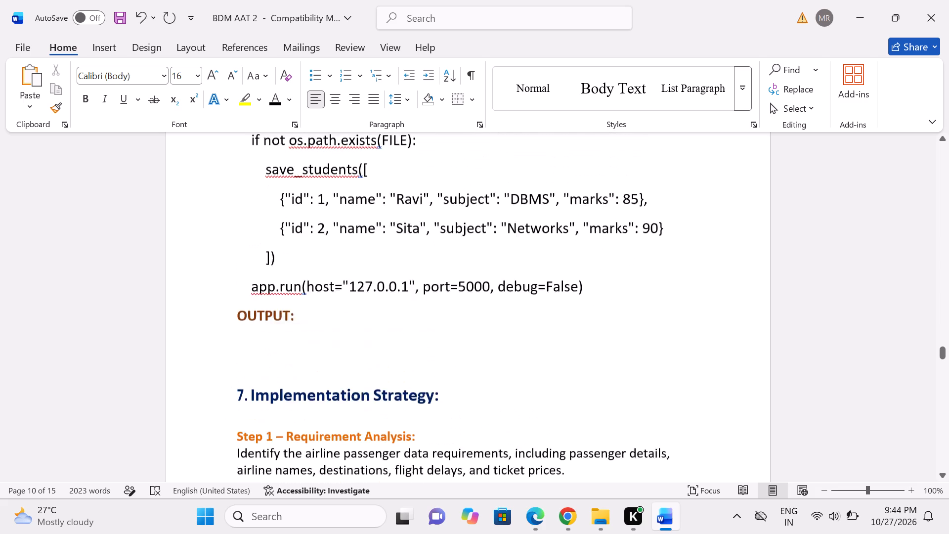
{"action": "scroll", "coordinate": [400, 377], "scroll_direction": "up", "scroll_amount": 1}
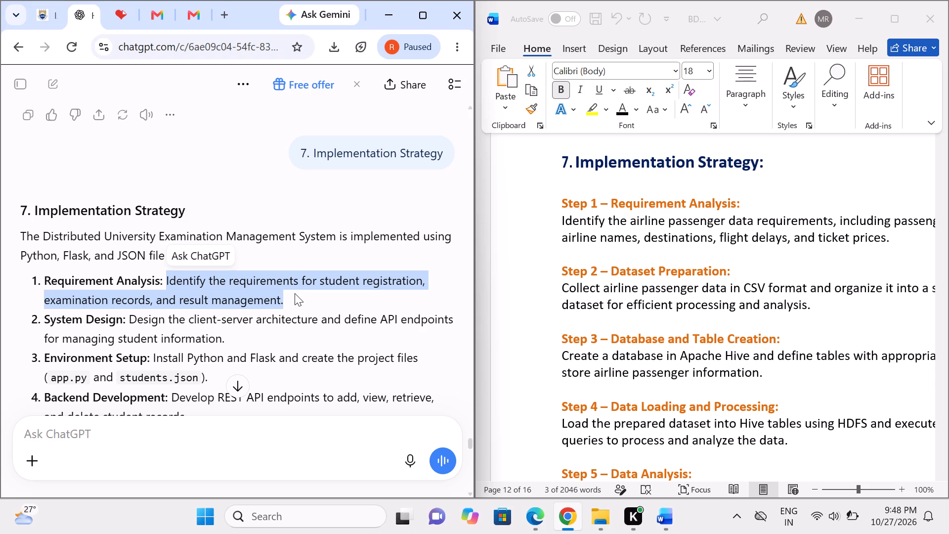
{"action": "left_click", "coordinate": [889, 236]}
{"action": "left_click", "coordinate": [891, 240]}
{"action": "left_click_drag", "start_coordinate": [891, 240], "coordinate": [860, 246]}
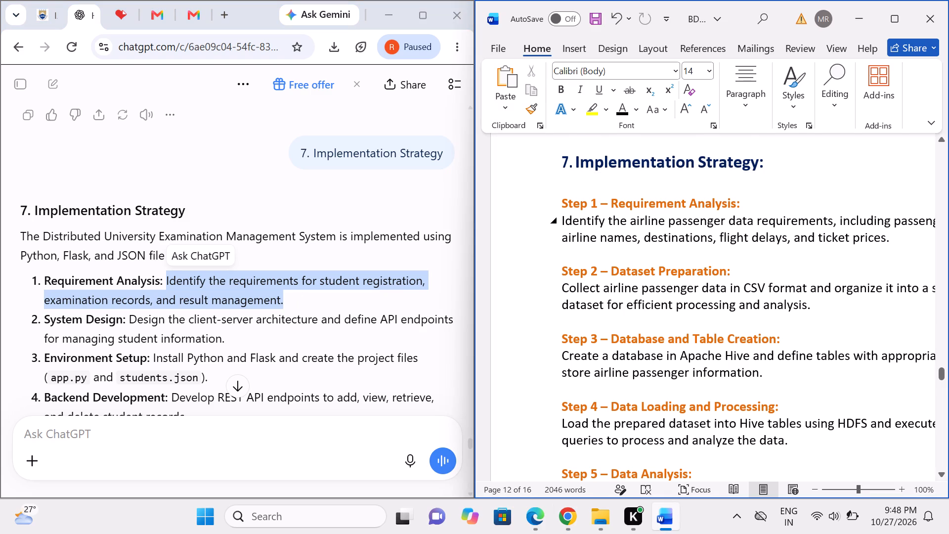
{"action": "left_click_drag", "start_coordinate": [860, 246], "coordinate": [572, 225]}
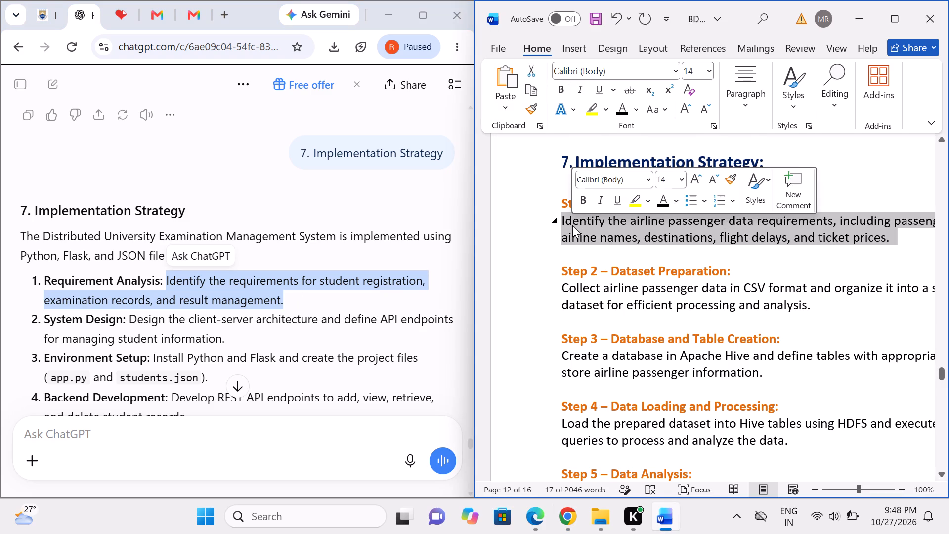
{"action": "key", "text": "BackSpace"}
{"action": "key", "text": "ctrl+v"}
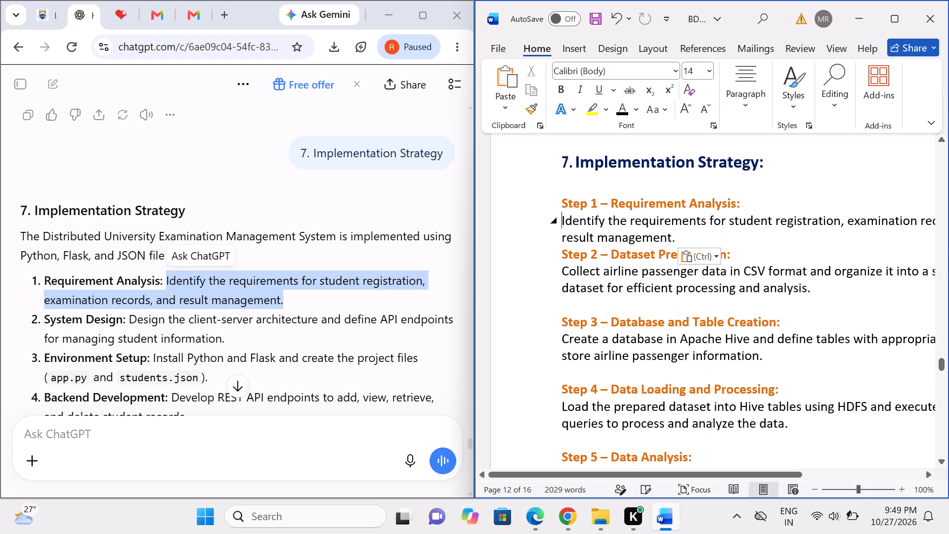
Insert a blank line between the Step 1 description and the "Step 2 – Dataset Preparation:" heading.
{"action": "left_click", "coordinate": [755, 199]}
{"action": "left_click", "coordinate": [733, 237]}
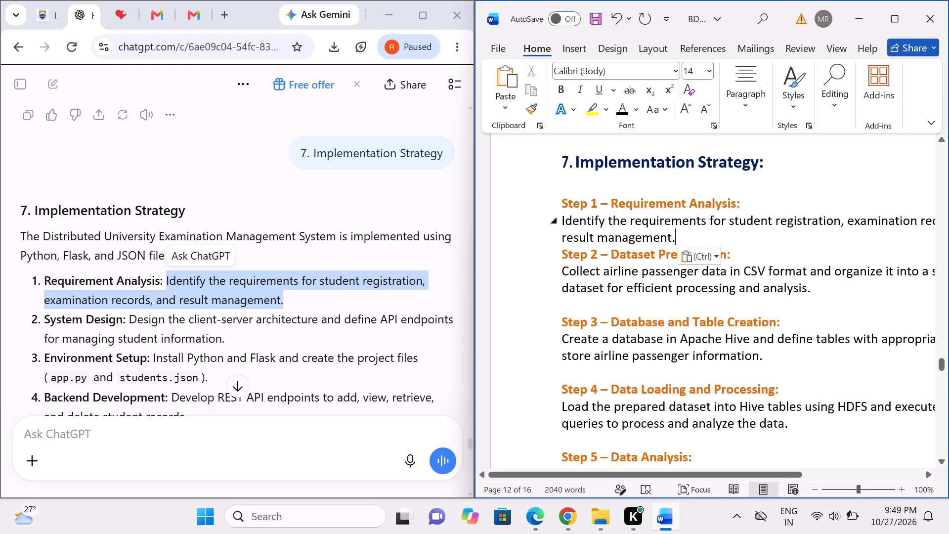
{"action": "key", "text": "Return"}
Replace the airline description under "Step 2 – Dataset Preparation:" in Word with ChatGPT's System Design description.
{"action": "scroll", "coordinate": [314, 259], "scroll_direction": "down", "scroll_amount": 1}
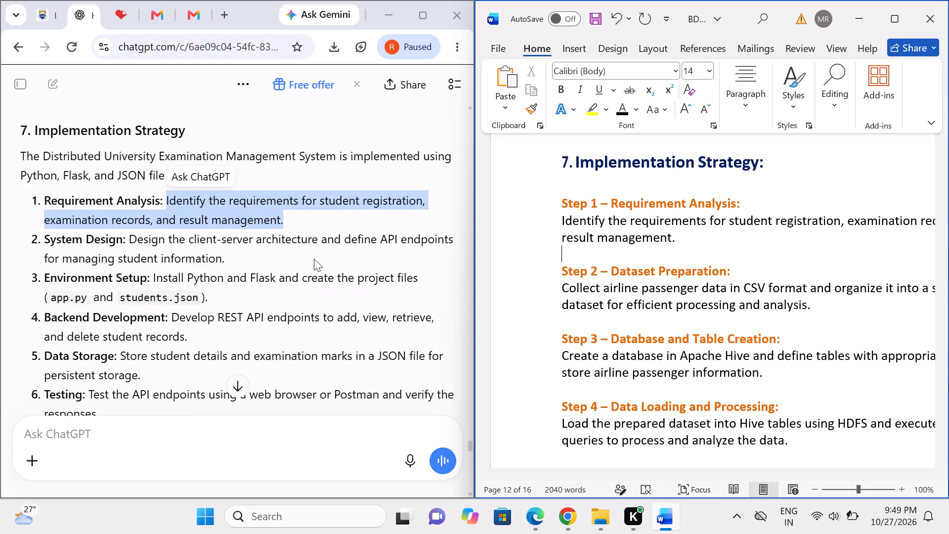
{"action": "left_click_drag", "start_coordinate": [130, 237], "coordinate": [236, 266]}
{"action": "key", "text": "ctrl+c"}
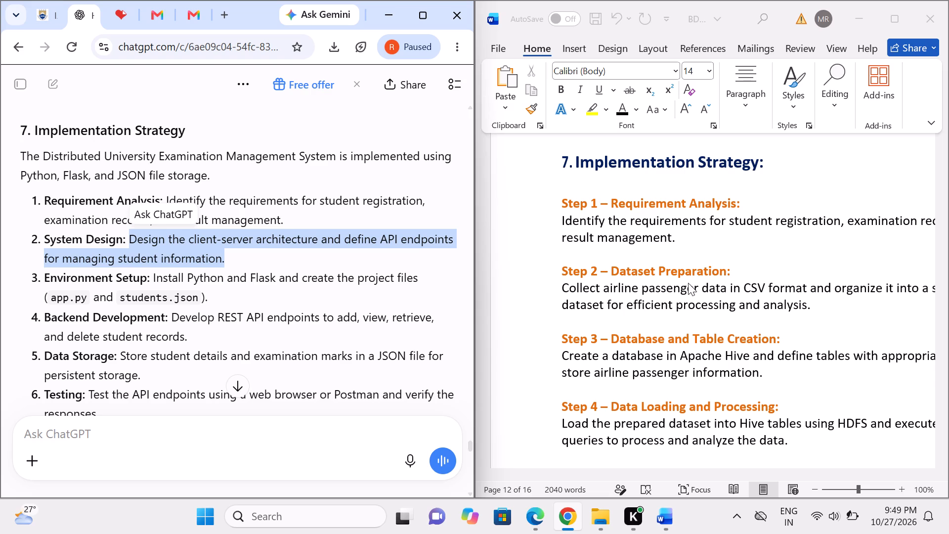
{"action": "left_click", "coordinate": [559, 285]}
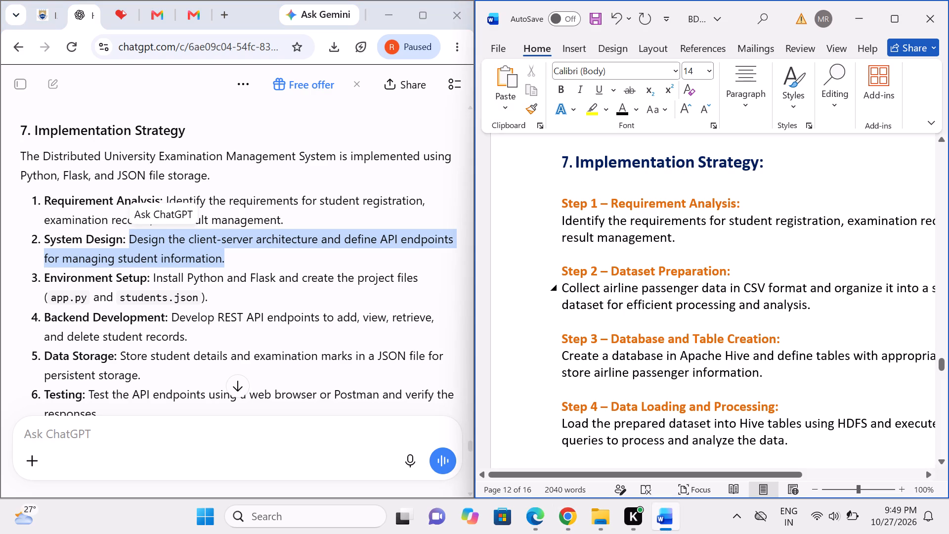
{"action": "left_click_drag", "start_coordinate": [820, 310], "coordinate": [572, 288]}
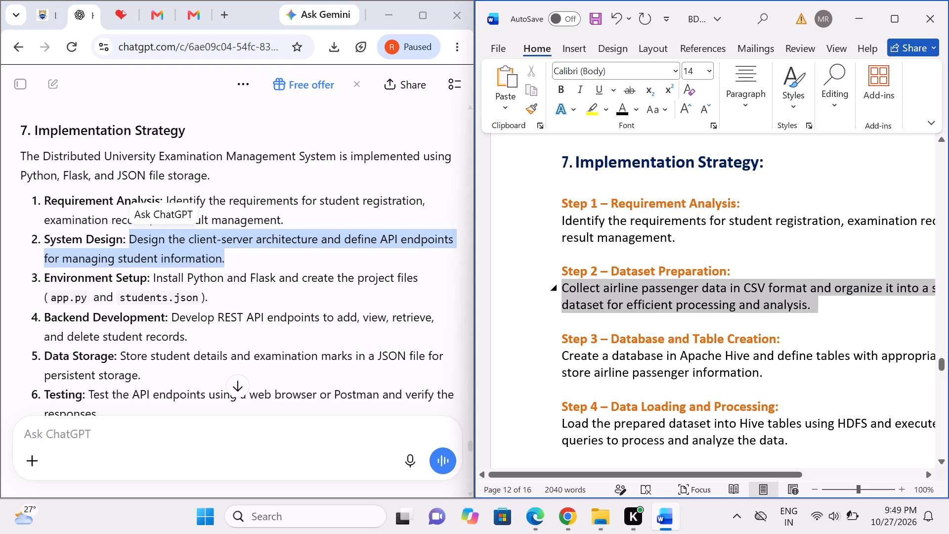
{"action": "key", "text": "BackSpace"}
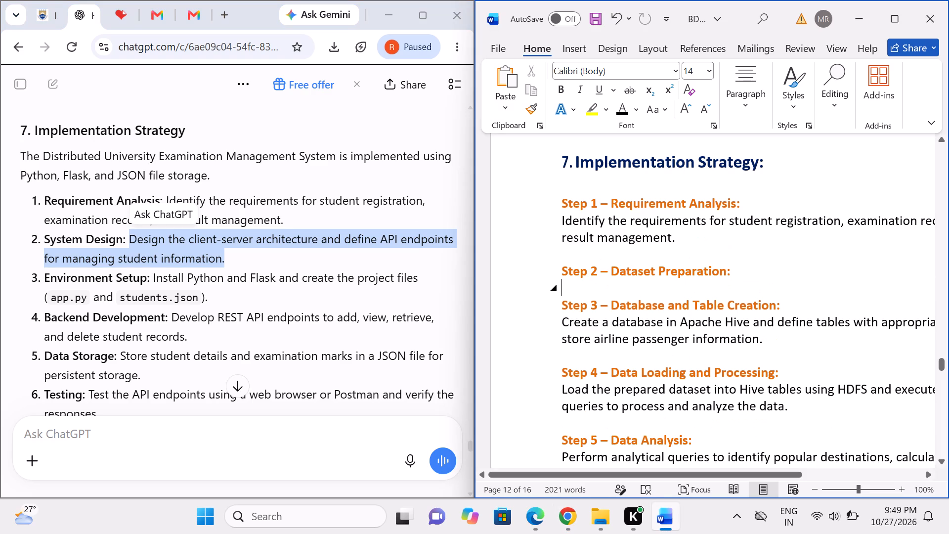
{"action": "key", "text": "ctrl+v"}
Dismiss the low-battery notice and close the Word document, the Chrome window and the Downloads folder window.
{"action": "left_click", "coordinate": [554, 288]}
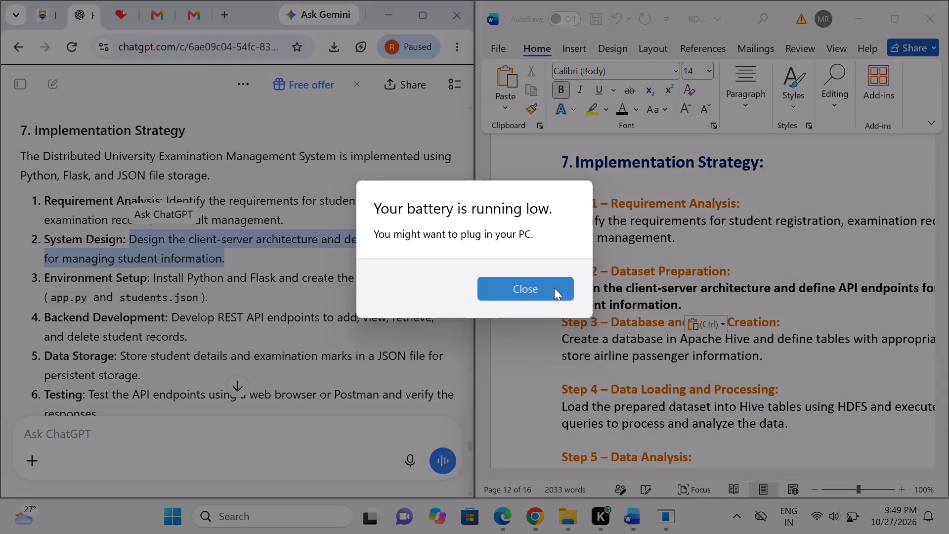
{"action": "left_click", "coordinate": [941, 5]}
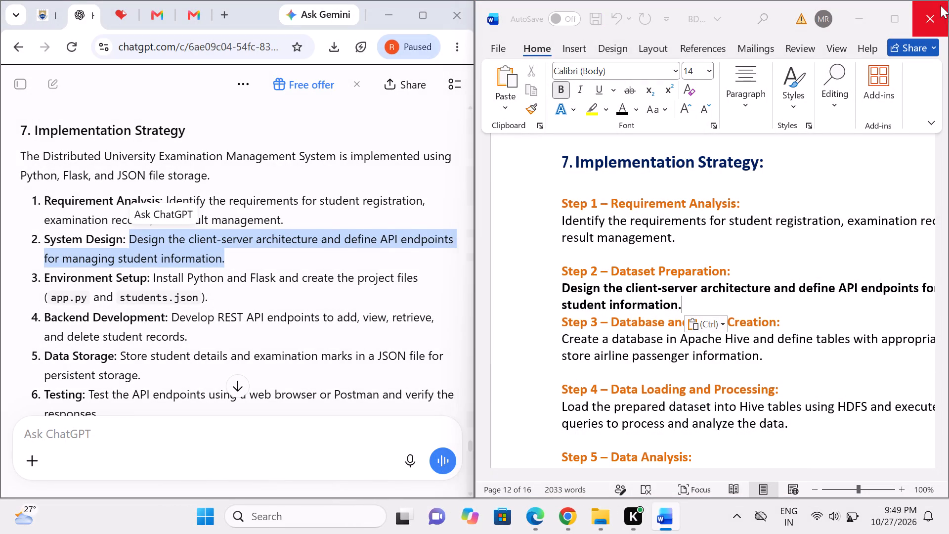
{"action": "left_click", "coordinate": [513, 284]}
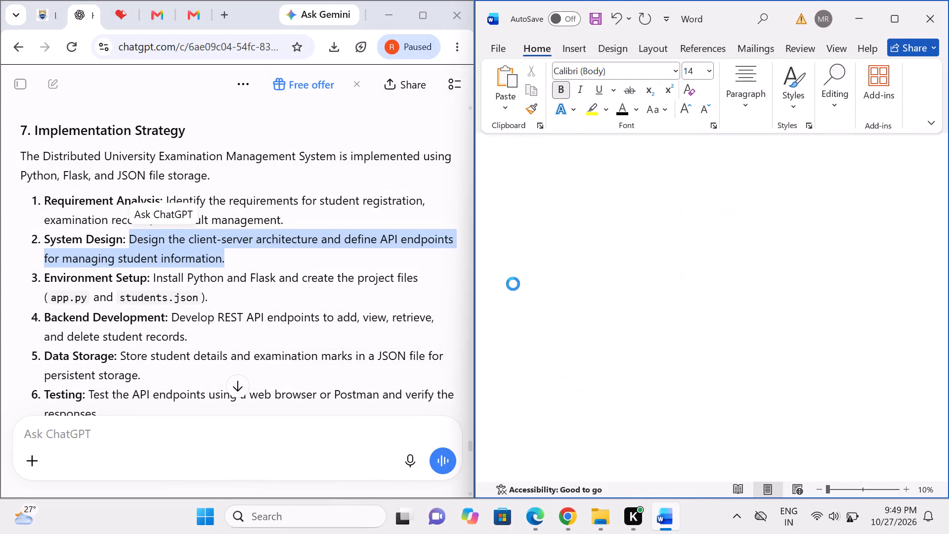
{"action": "left_click", "coordinate": [461, 14]}
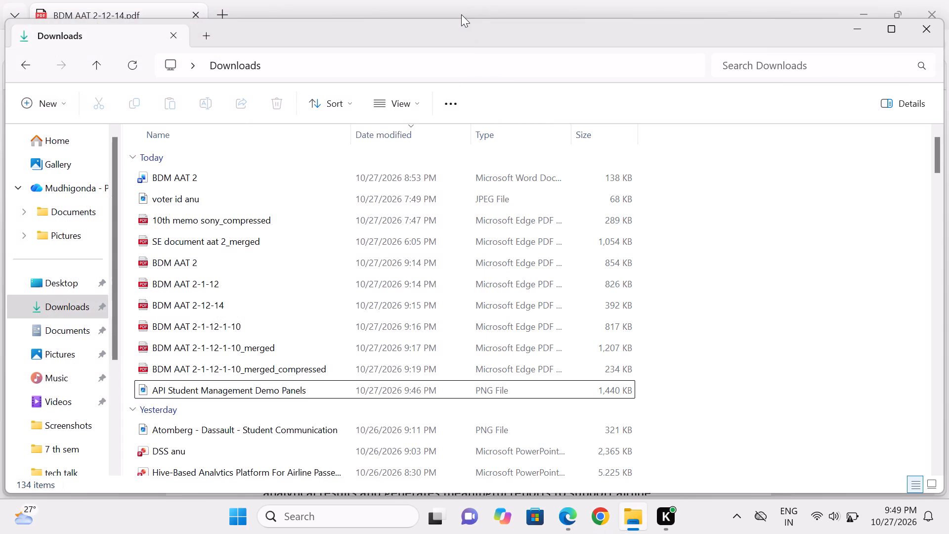
{"action": "left_click", "coordinate": [924, 22]}
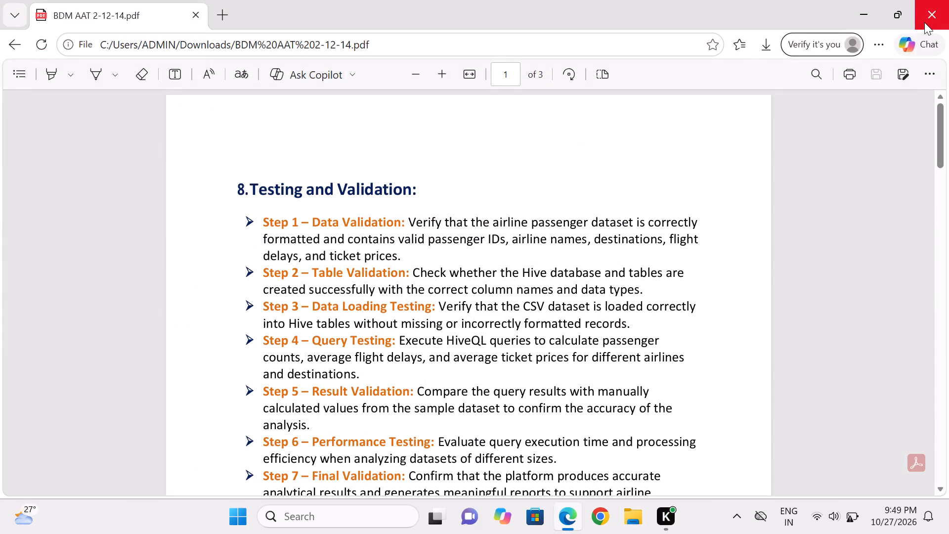
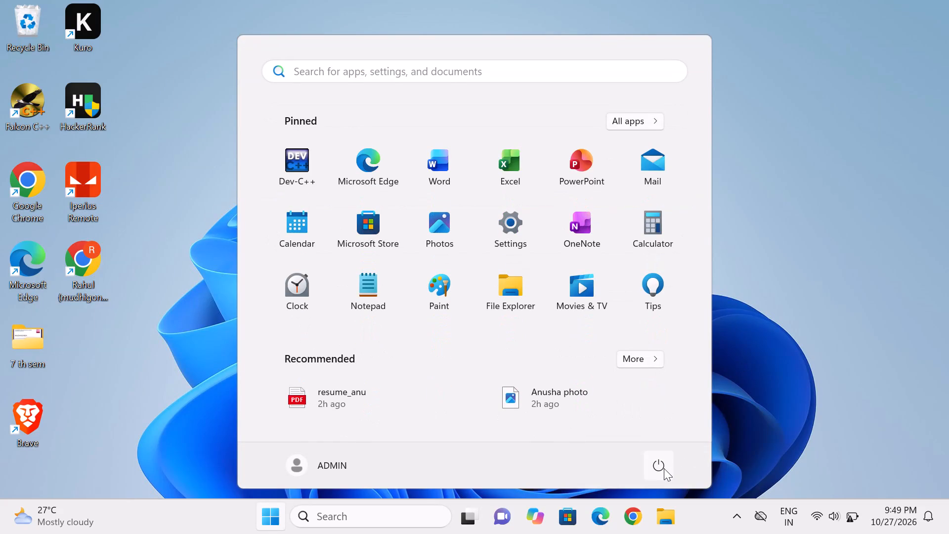
Bring up the Windows power options to shut down the computer.
{"action": "left_click", "coordinate": [664, 468]}
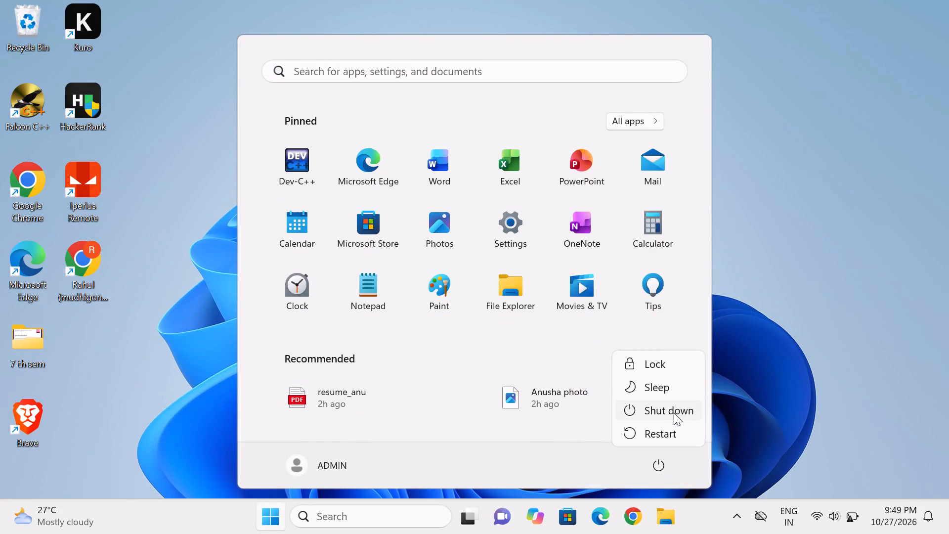